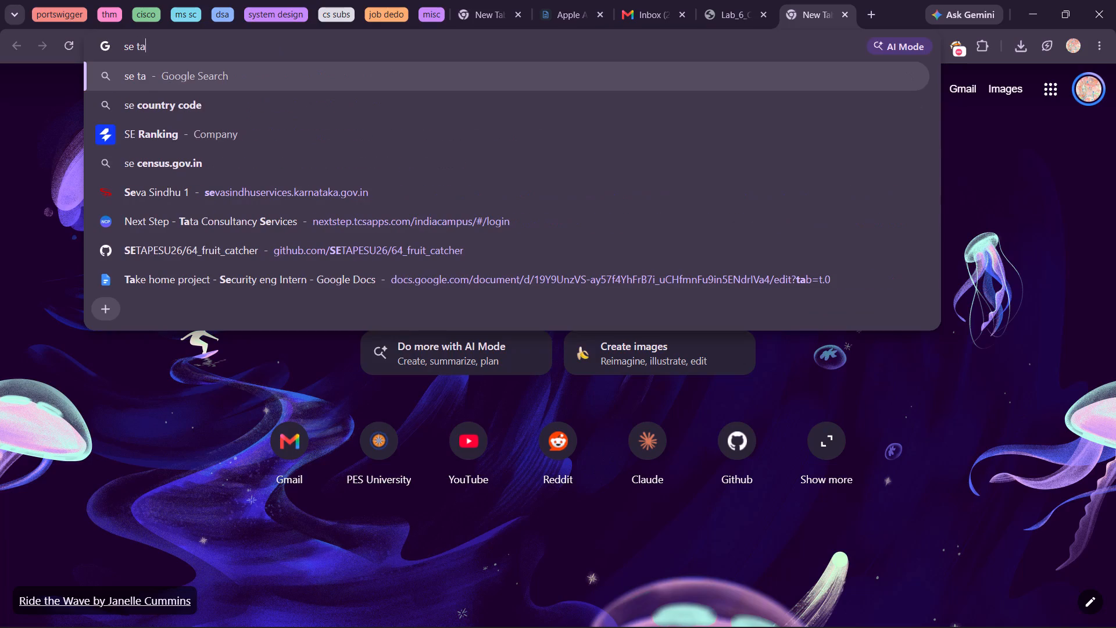
Clear the partial query "se ta" from the new tab's address bar.
{"action": "key", "text": "BackSpace"}
{"action": "key", "text": "BackSpace"}
{"action": "key", "text": "BackSpace"}
{"action": "key", "text": "BackSpace"}
{"action": "key", "text": "BackSpace"}
{"action": "key", "text": "BackSpace"}
{"action": "key", "text": "BackSpace"}
{"action": "key", "text": "BackSpace"}
{"action": "key", "text": "BackSpace"}
{"action": "key", "text": "BackSpace"}
{"action": "key", "text": "BackSpace"}
{"action": "key", "text": "BackSpace"}
{"action": "key", "text": "BackSpace"}
{"action": "key", "text": "BackSpace"}
{"action": "key", "text": "BackSpace"}
{"action": "key", "text": "BackSpace"}
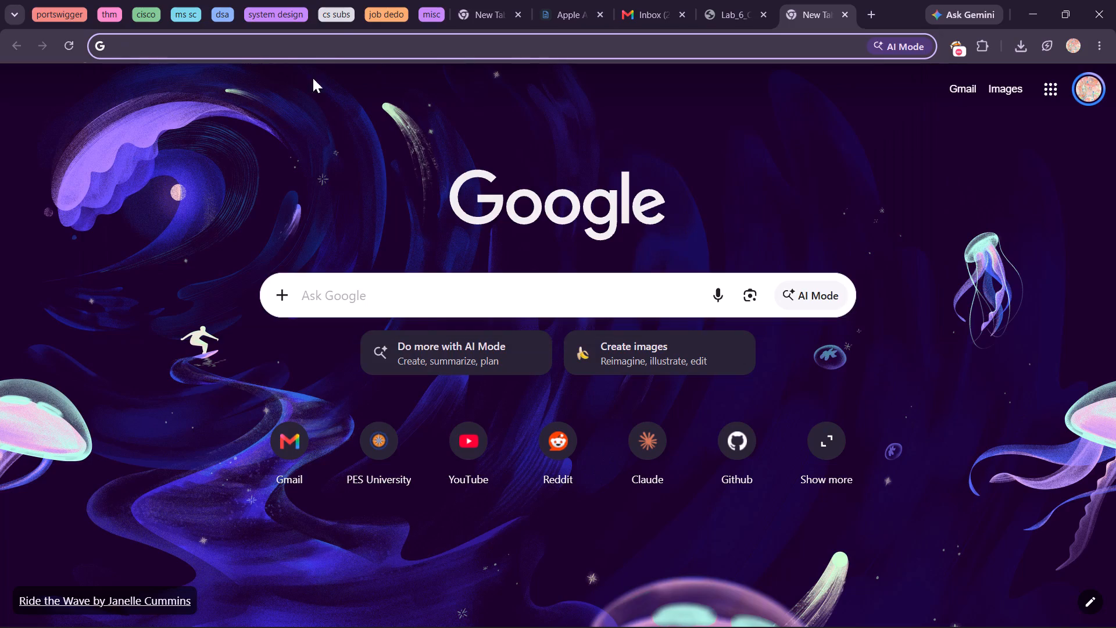
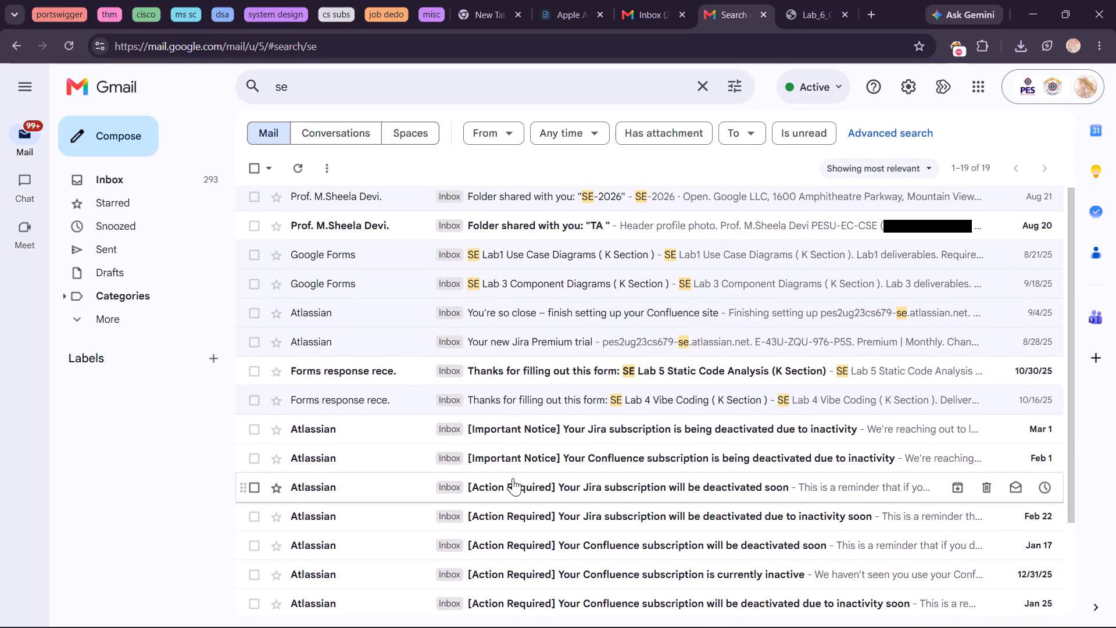
Open the shared "TA" folder in Drive from its "Folder shared with you" invitation email in the "se" search results.
{"action": "scroll", "coordinate": [513, 478], "scroll_direction": "up", "scroll_amount": 1}
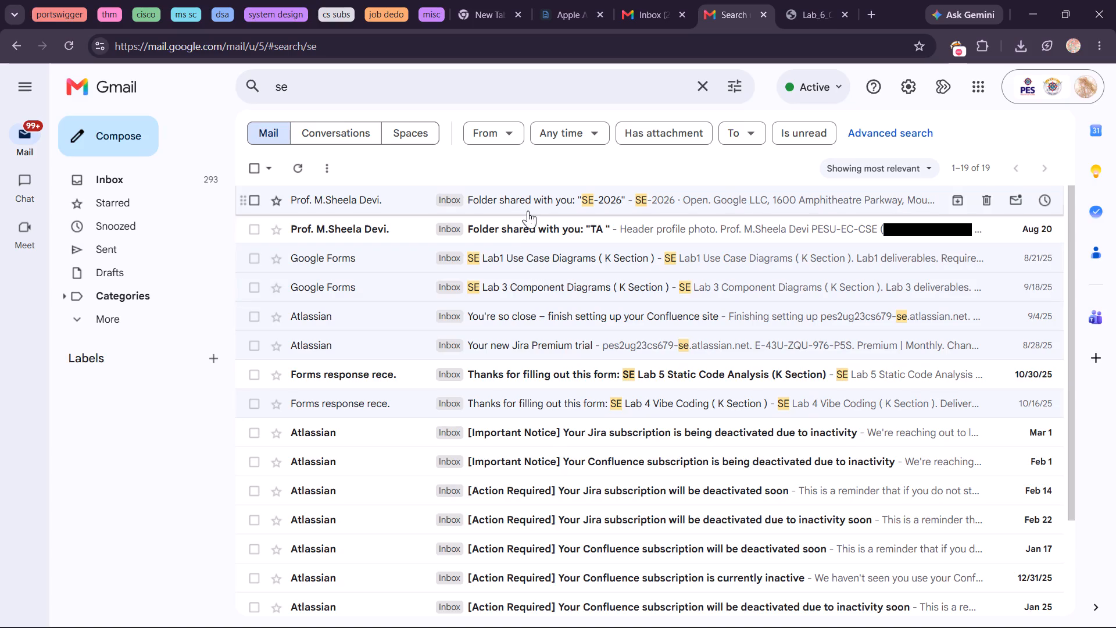
{"action": "left_click", "coordinate": [506, 222]}
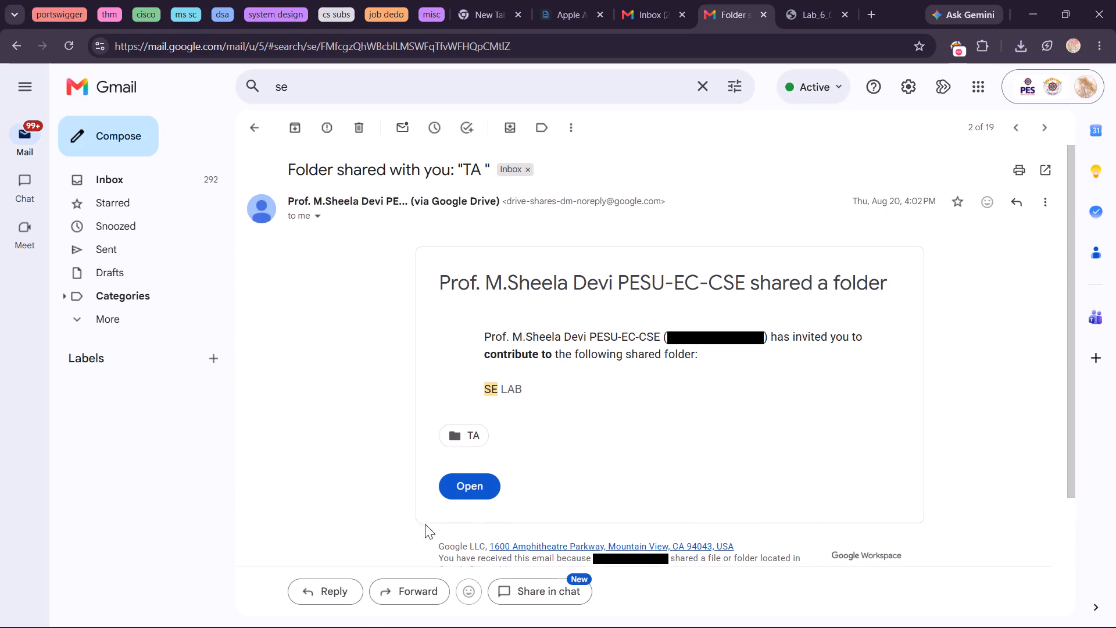
{"action": "left_click", "coordinate": [477, 486]}
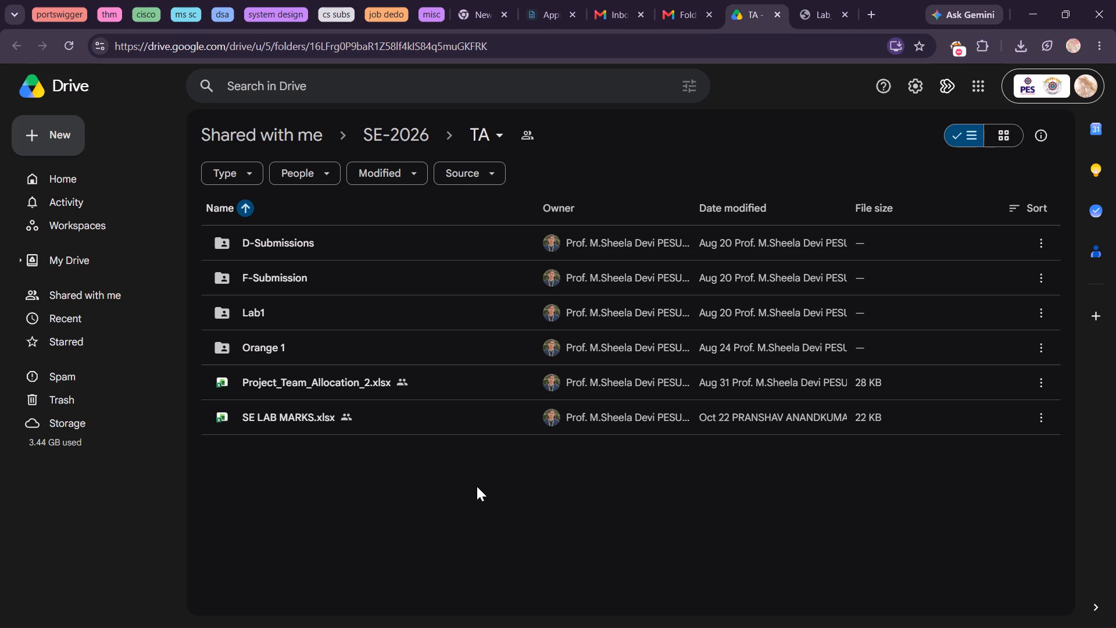
Open Project_Team_Allocation_2.xlsx from the TA folder and examine the team and project allocations on the D-Sec sheet.
{"action": "double_click", "coordinate": [299, 390]}
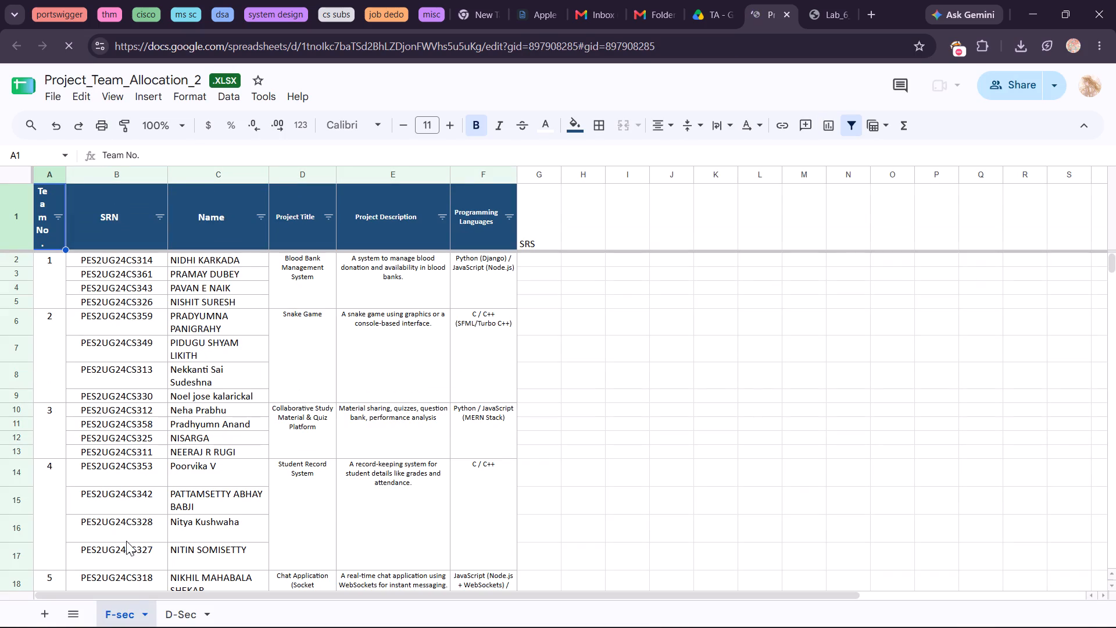
{"action": "left_click", "coordinate": [184, 613]}
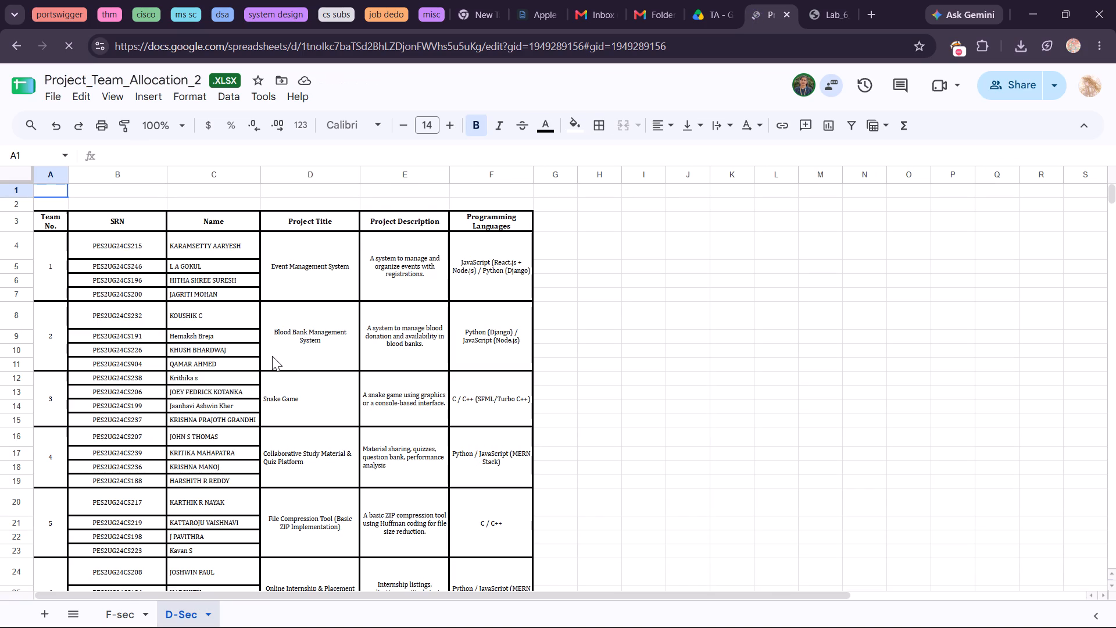
{"action": "scroll", "coordinate": [272, 356], "scroll_direction": "right", "scroll_amount": 1}
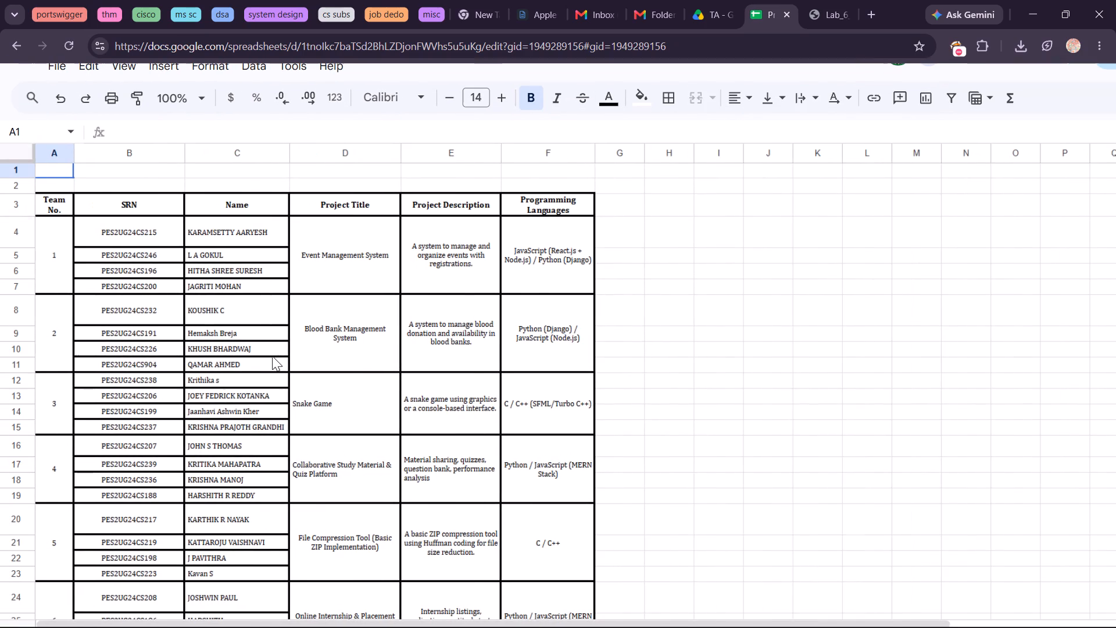
{"action": "scroll", "coordinate": [272, 356], "scroll_direction": "right", "scroll_amount": 1}
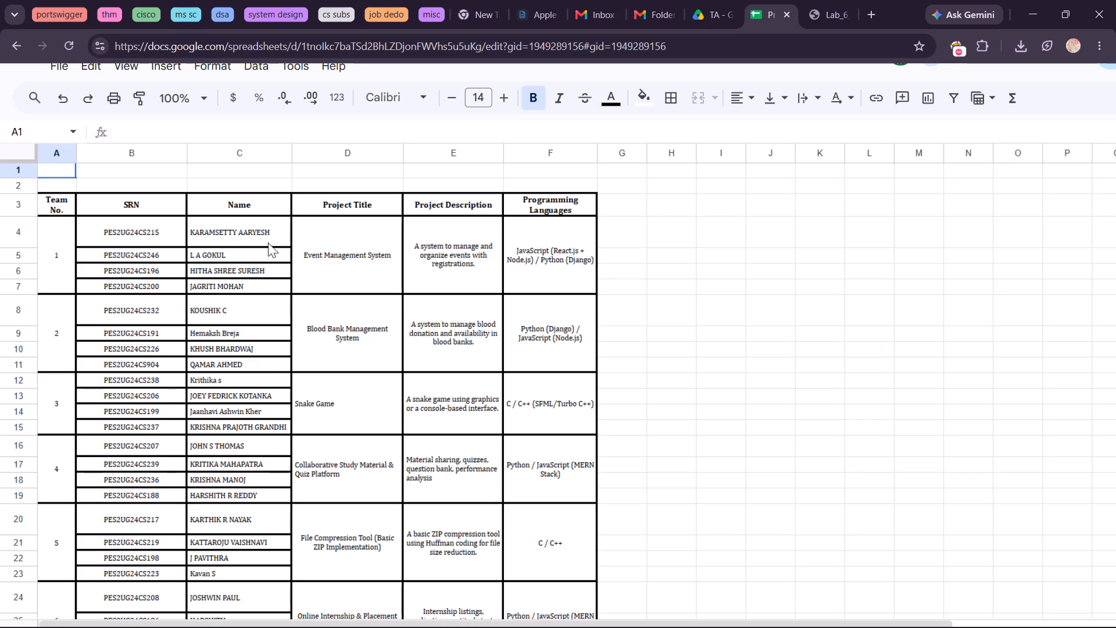
{"action": "scroll", "coordinate": [290, 290], "scroll_direction": "up", "scroll_amount": 2}
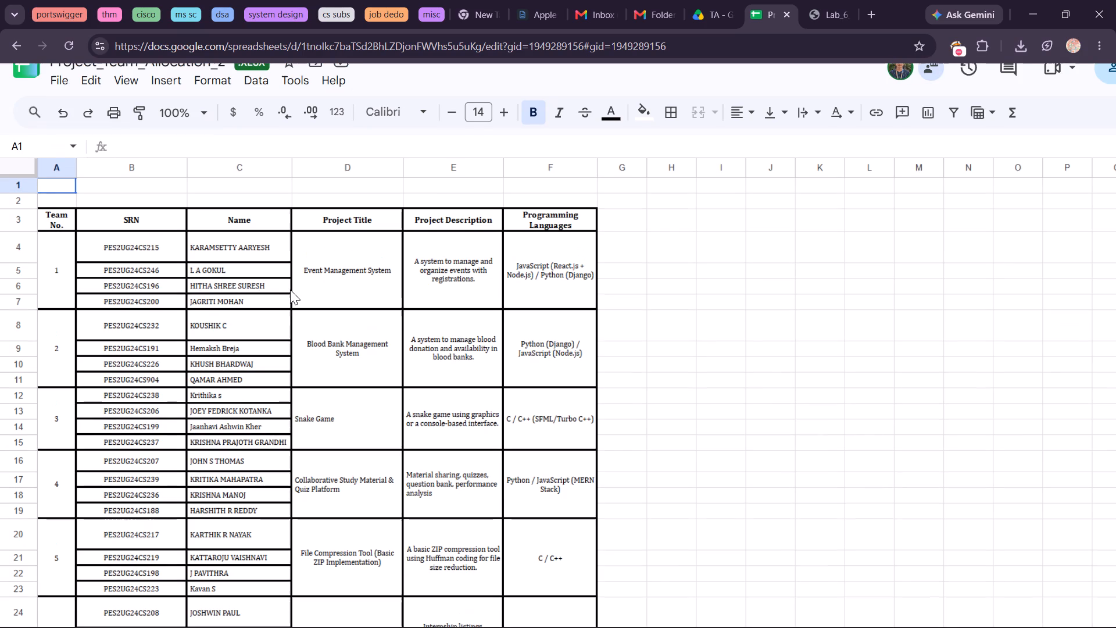
{"action": "scroll", "coordinate": [290, 290], "scroll_direction": "up", "scroll_amount": 1}
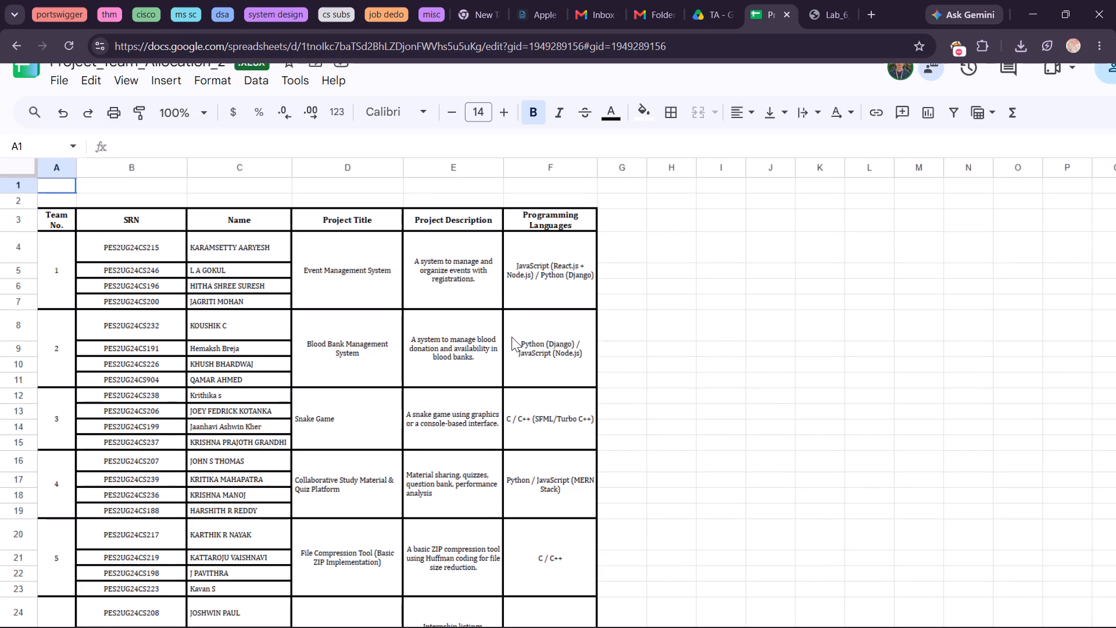
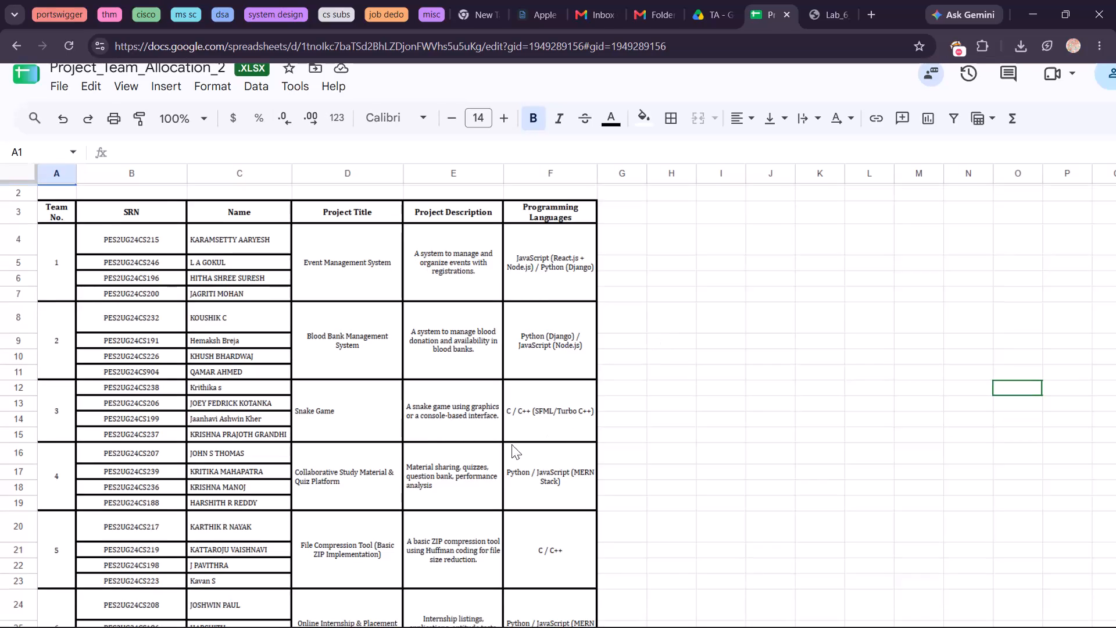
Select the Team No. cell of the Snake Game team on the D-Sec sheet.
{"action": "scroll", "coordinate": [306, 408], "scroll_direction": "down", "scroll_amount": 4}
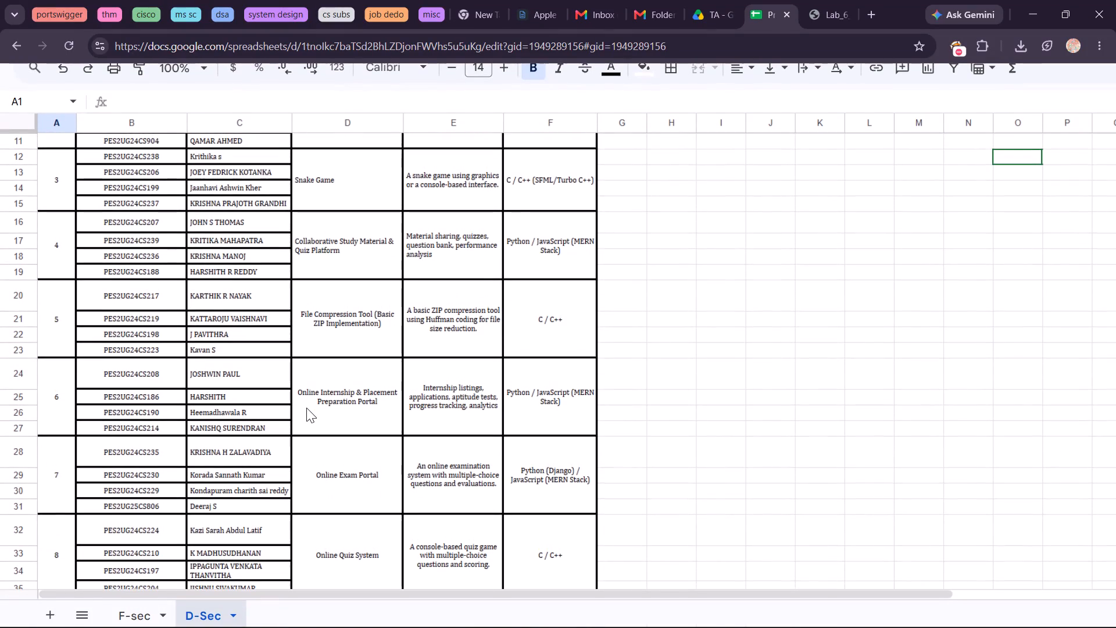
{"action": "left_click", "coordinate": [616, 163]}
{"action": "left_click", "coordinate": [51, 171]}
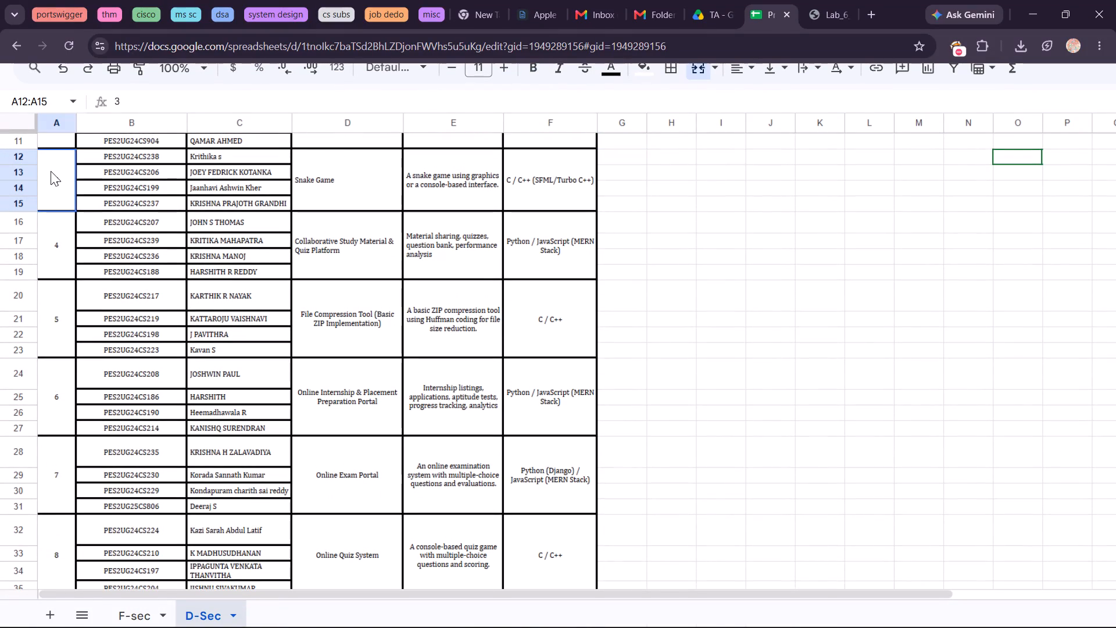
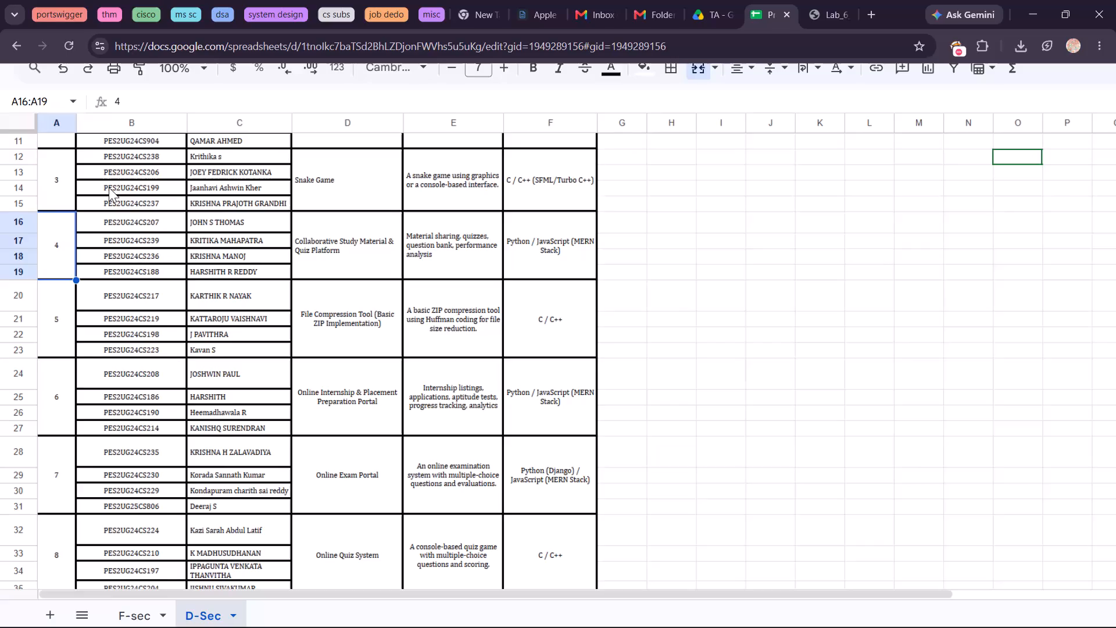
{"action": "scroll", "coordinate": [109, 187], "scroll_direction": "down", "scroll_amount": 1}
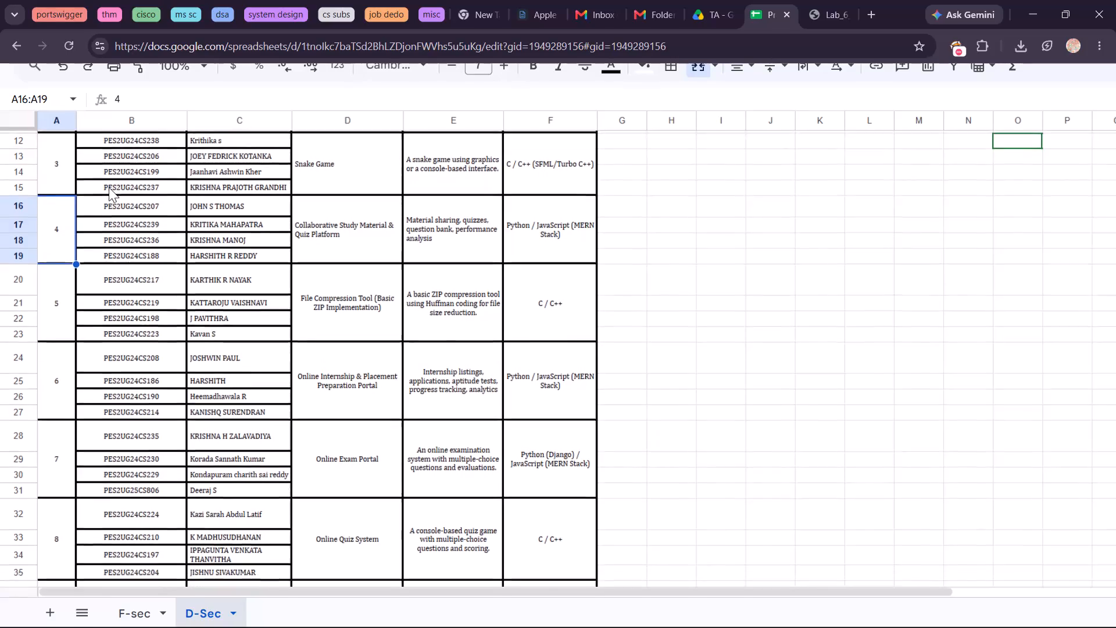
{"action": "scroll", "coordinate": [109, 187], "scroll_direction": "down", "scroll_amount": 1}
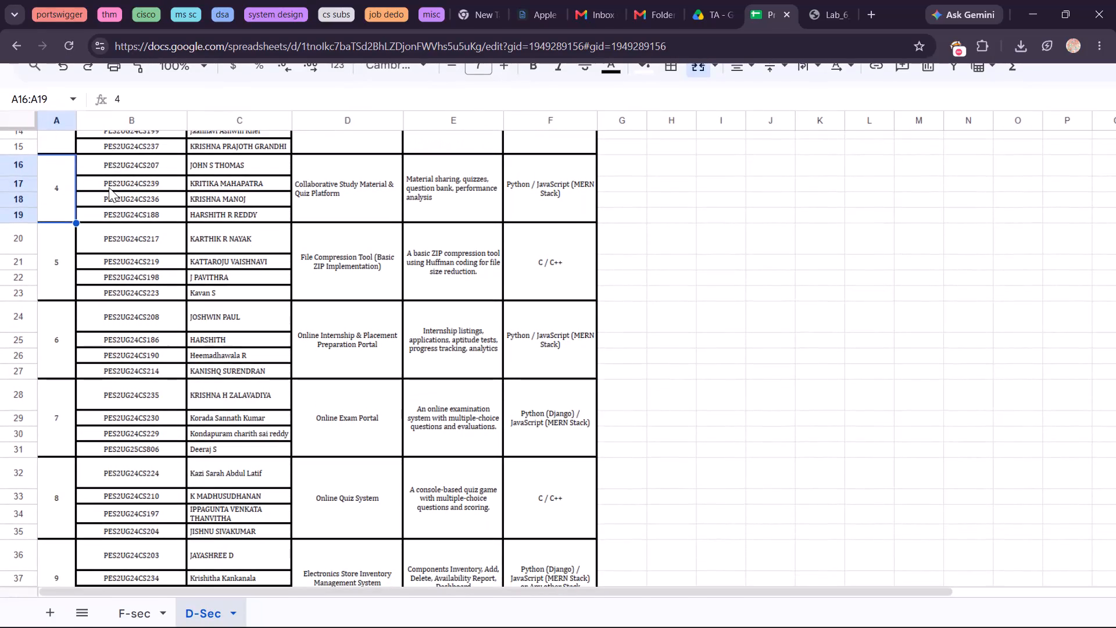
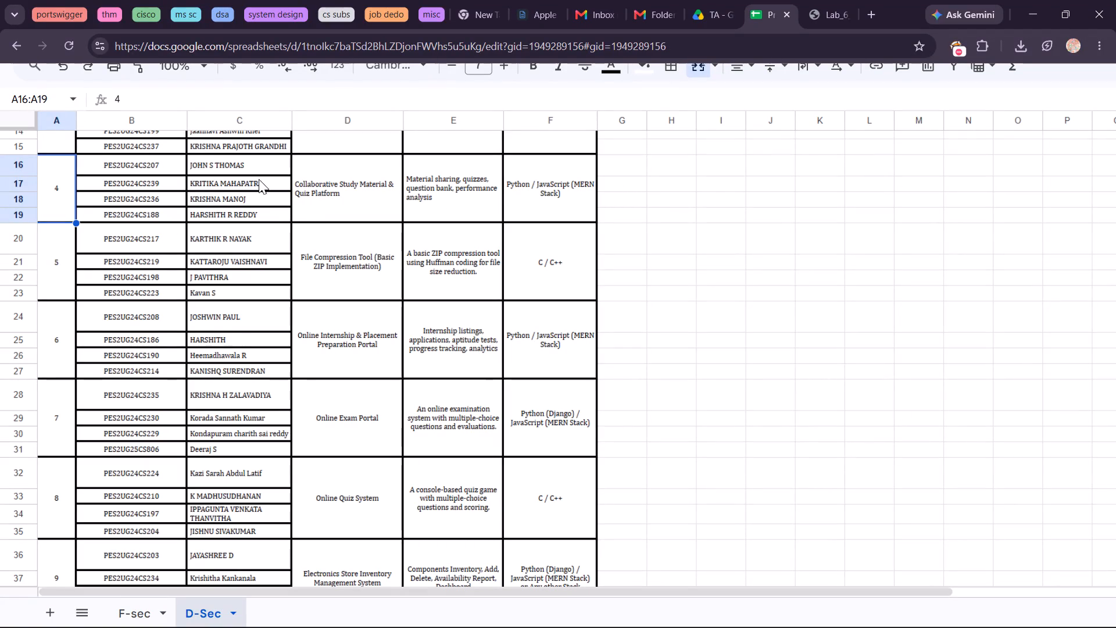
Enter the note "sprint 1 - zero work done" in cell G17, beside team 4's Collaborative Study Material & Quiz Platform row.
{"action": "left_click", "coordinate": [632, 185]}
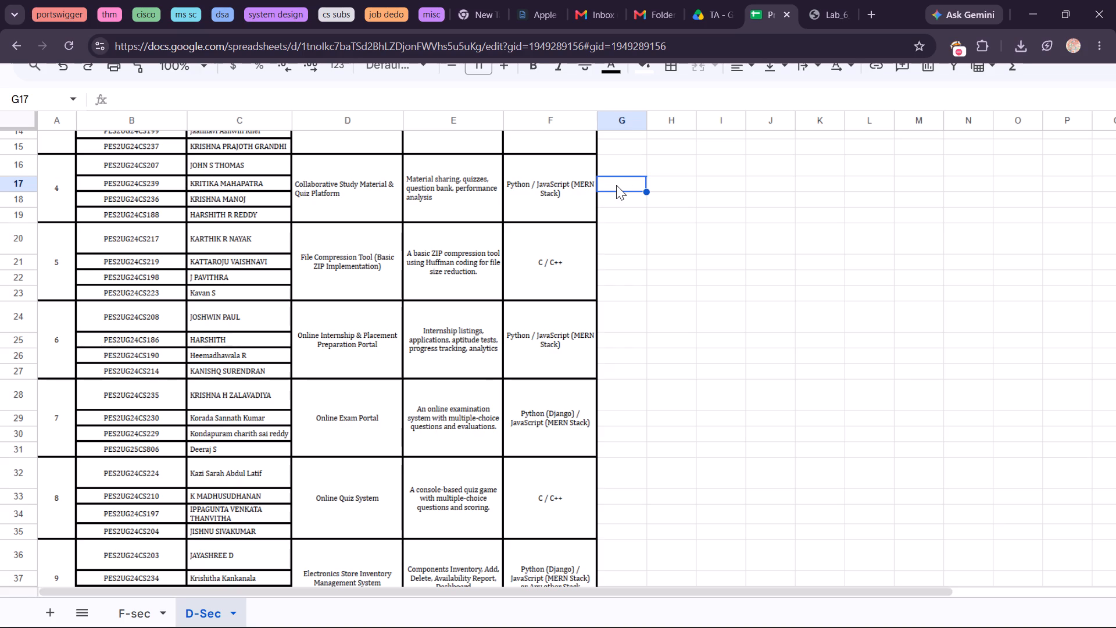
{"action": "type", "text": "spin"}
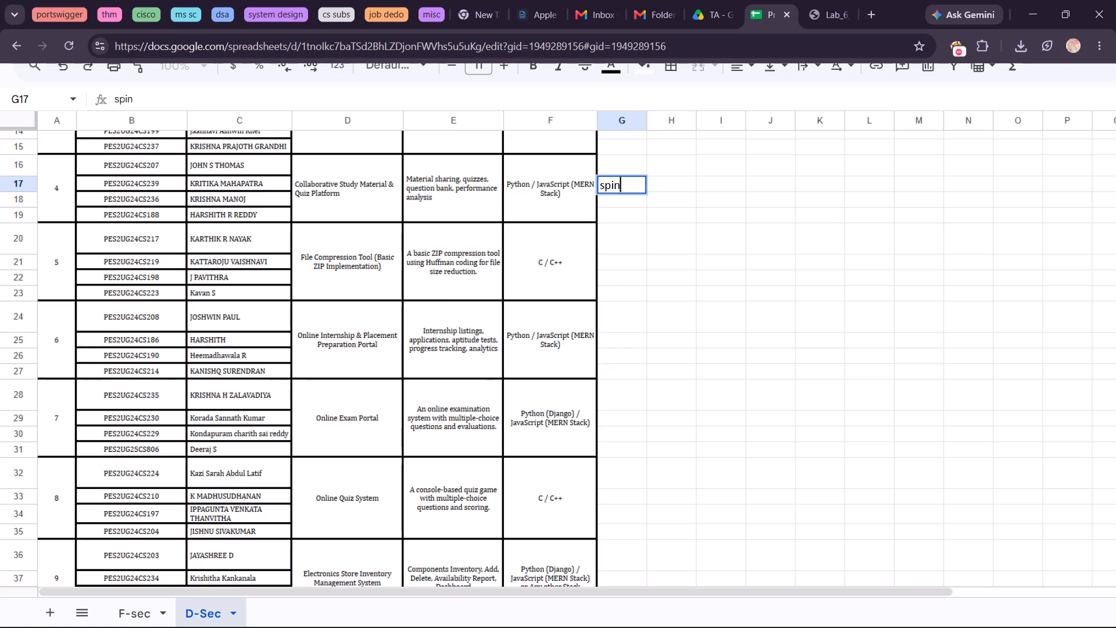
{"action": "key", "text": "BackSpace"}
{"action": "key", "text": "BackSpace"}
{"action": "type", "text": "rint 1 -"}
{"action": "key", "text": "space"}
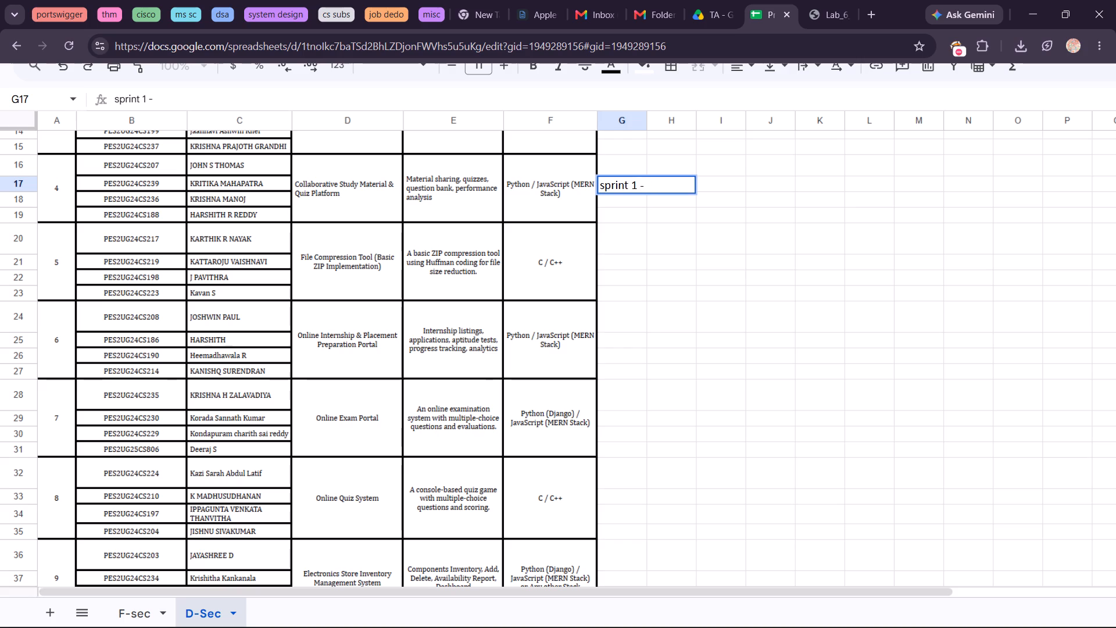
{"action": "type", "text": "zero work done"}
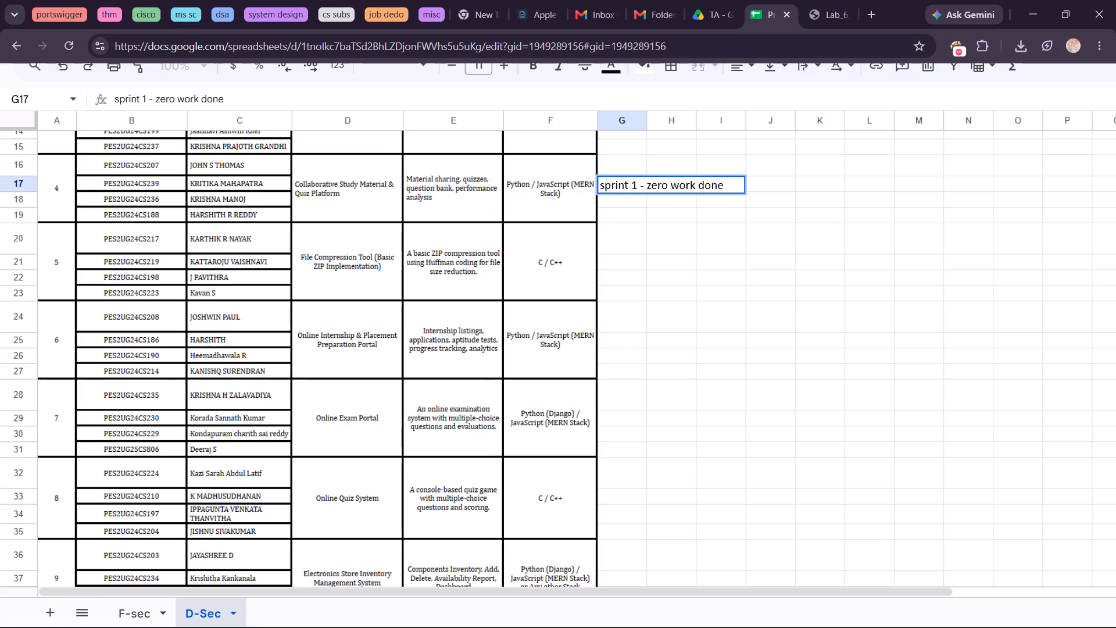
{"action": "scroll", "coordinate": [663, 265], "scroll_direction": "up", "scroll_amount": 3}
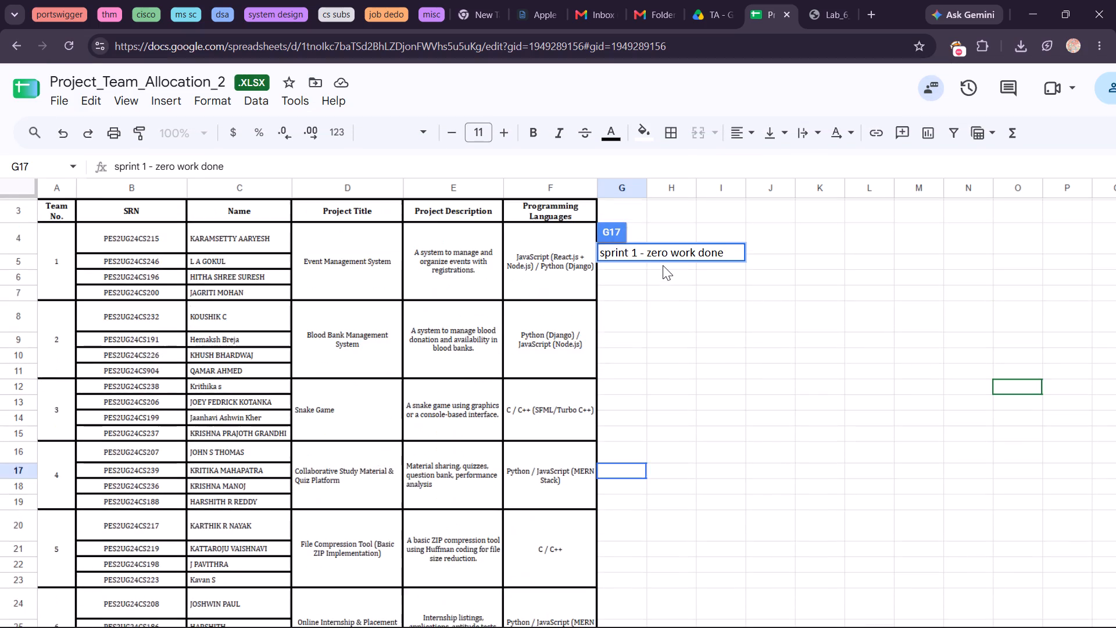
{"action": "scroll", "coordinate": [663, 265], "scroll_direction": "up", "scroll_amount": 1}
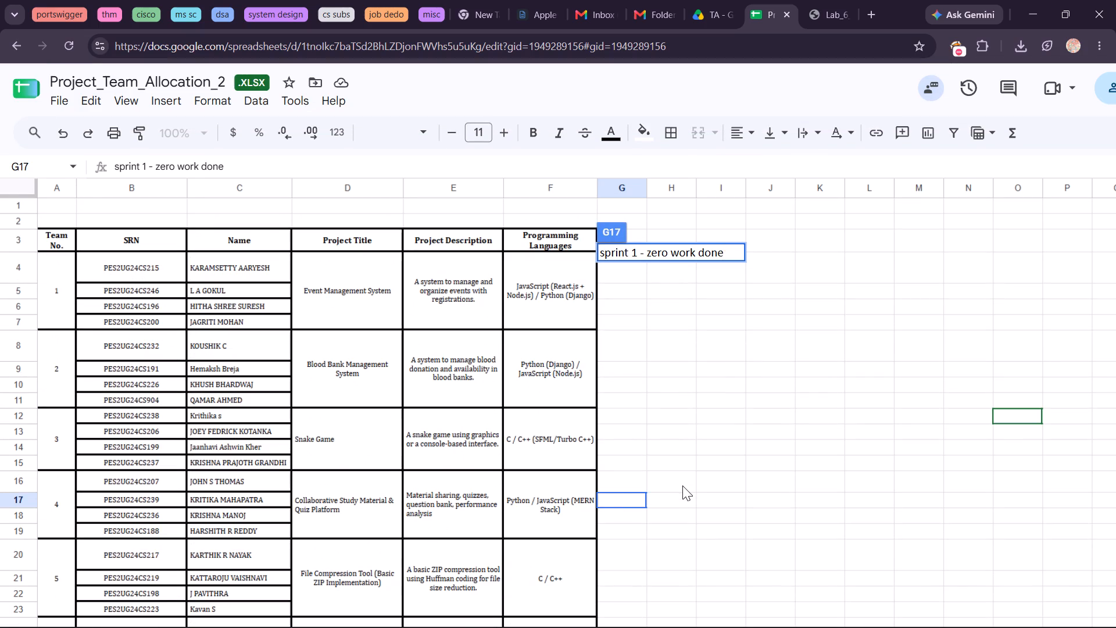
{"action": "left_click", "coordinate": [682, 486]}
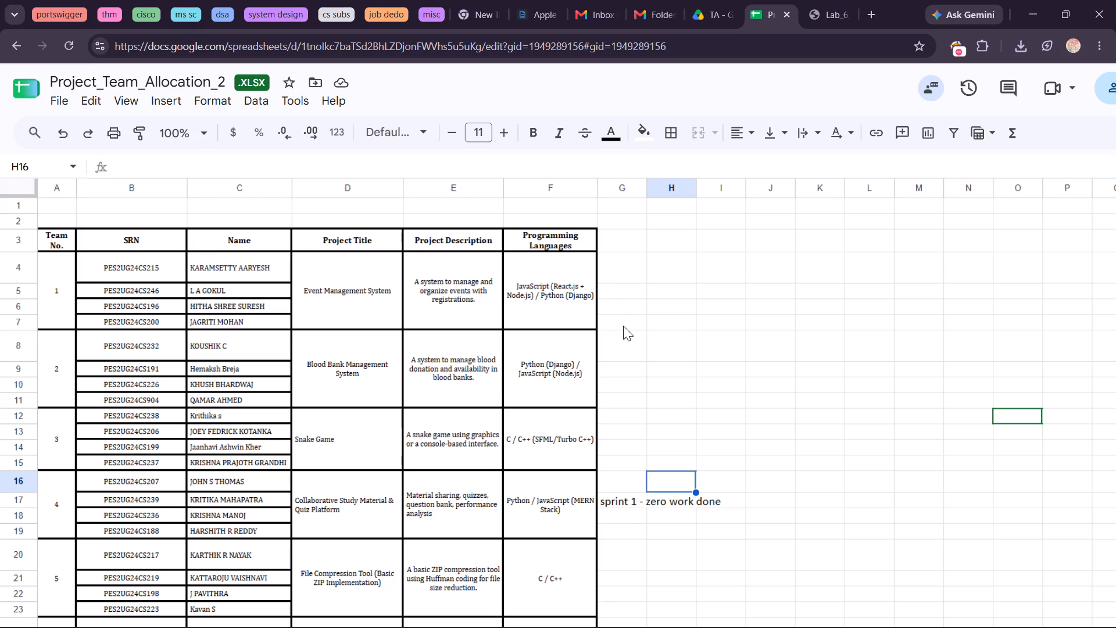
Examine team 5's File Compression Tool allocation and the teams listed below it in the D-Sec sheet.
{"action": "scroll", "coordinate": [623, 326], "scroll_direction": "down", "scroll_amount": 2}
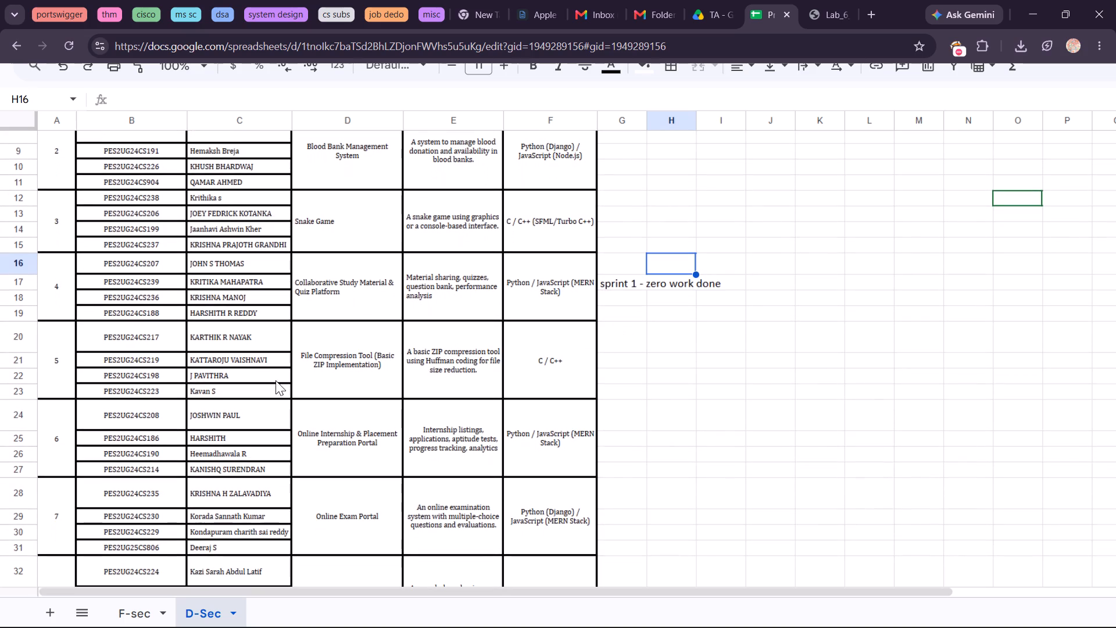
{"action": "left_click", "coordinate": [54, 380]}
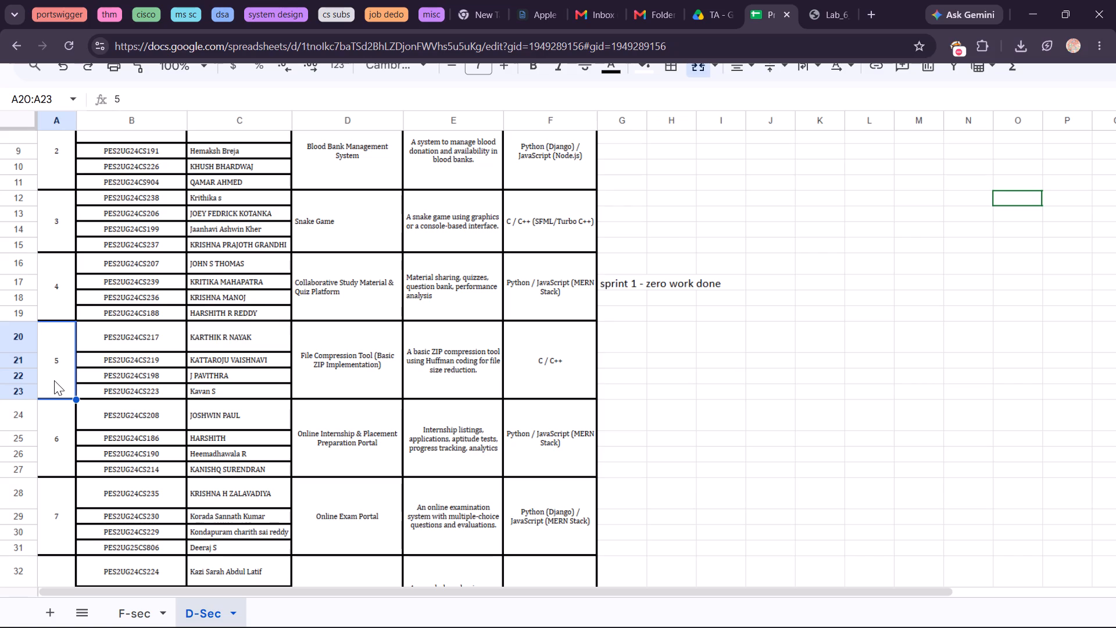
{"action": "scroll", "coordinate": [54, 380], "scroll_direction": "down", "scroll_amount": 2}
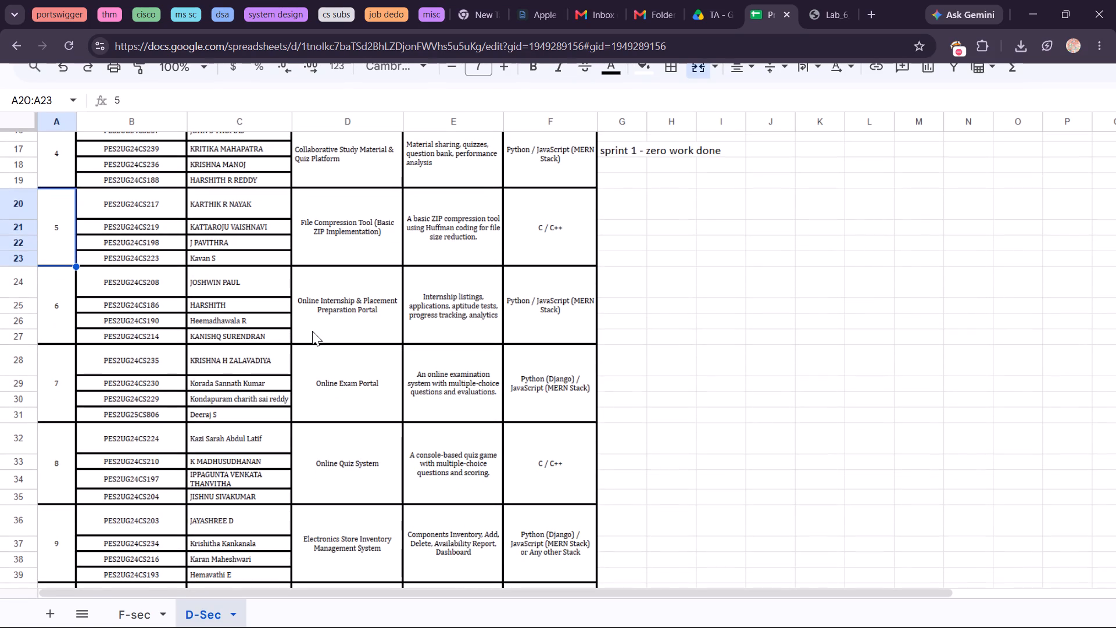
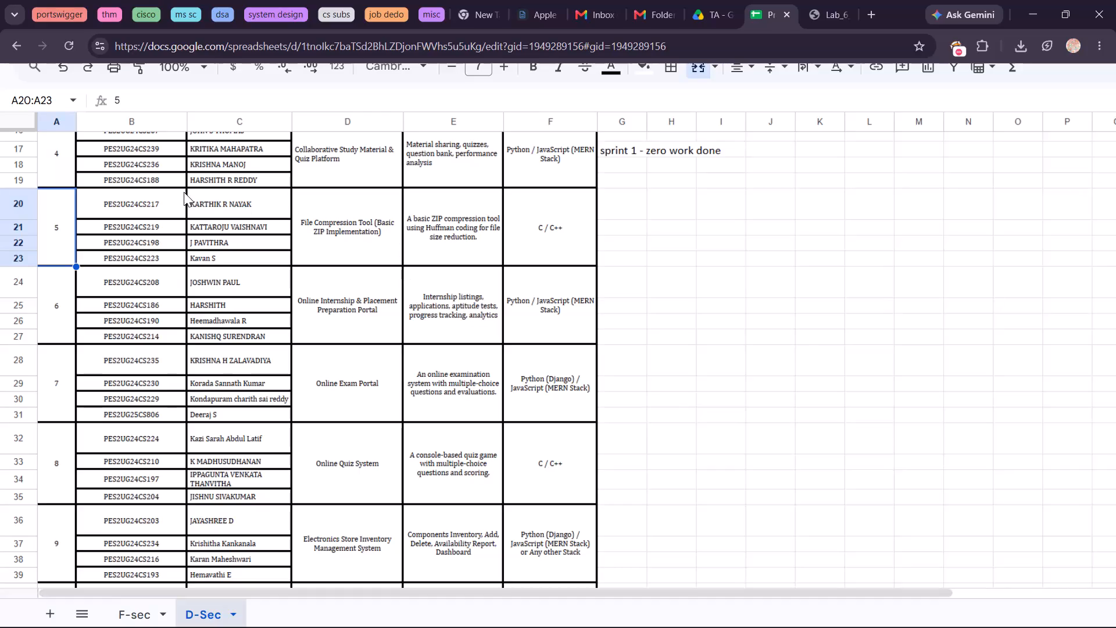
Enter the note "whole team - sprint 1 isnt done, but project in progress" in cell G20, beside team 5's File Compression Tool row.
{"action": "left_click", "coordinate": [611, 204]}
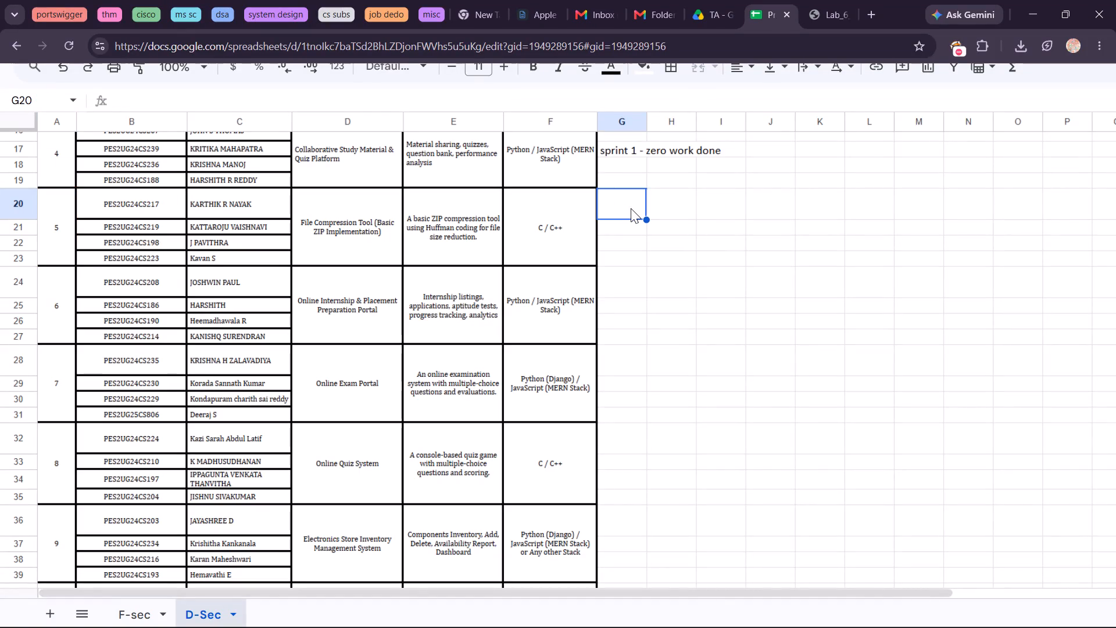
{"action": "type", "text": "whole team - sprint 1 isnt done at all,"}
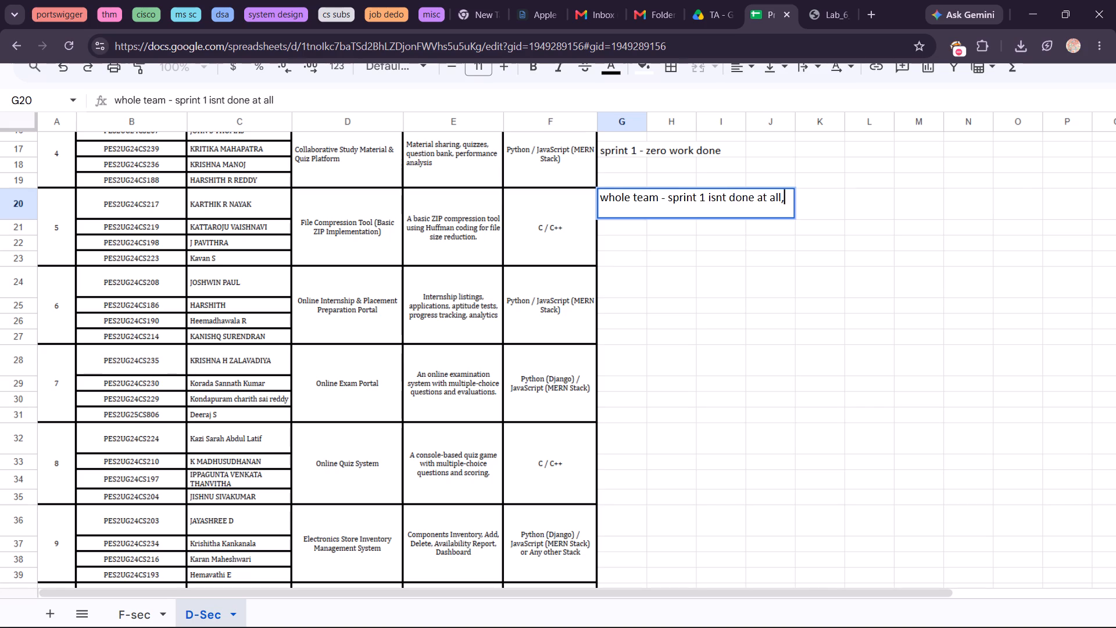
{"action": "key", "text": "space"}
{"action": "type", "text": "but"}
{"action": "key", "text": "space"}
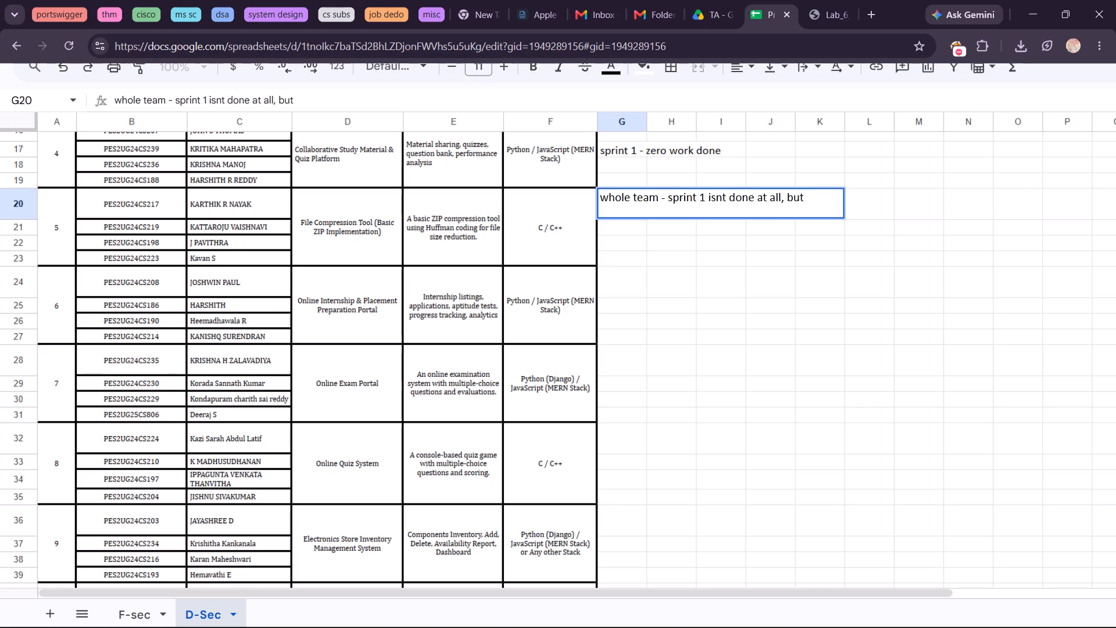
{"action": "type", "text": "project in progress"}
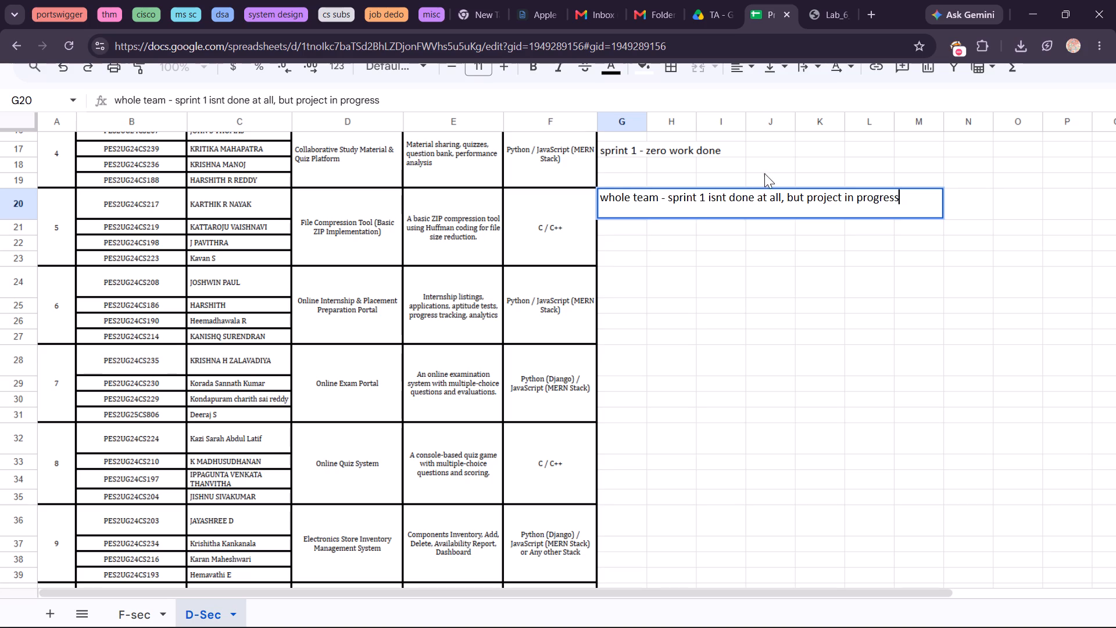
{"action": "left_click", "coordinate": [781, 195]}
{"action": "key", "text": "BackSpace"}
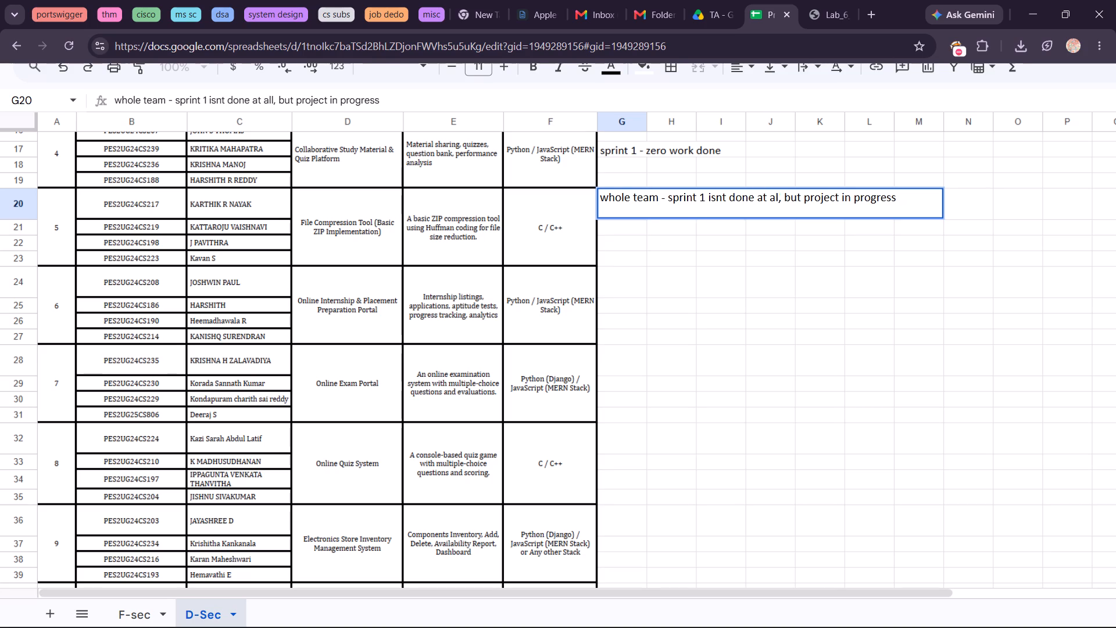
{"action": "key", "text": "BackSpace"}
{"action": "key", "text": "BackSpace"}
{"action": "key", "text": "BackSpace"}
{"action": "key", "text": "BackSpace"}
{"action": "key", "text": "BackSpace"}
{"action": "key", "text": "BackSpace"}
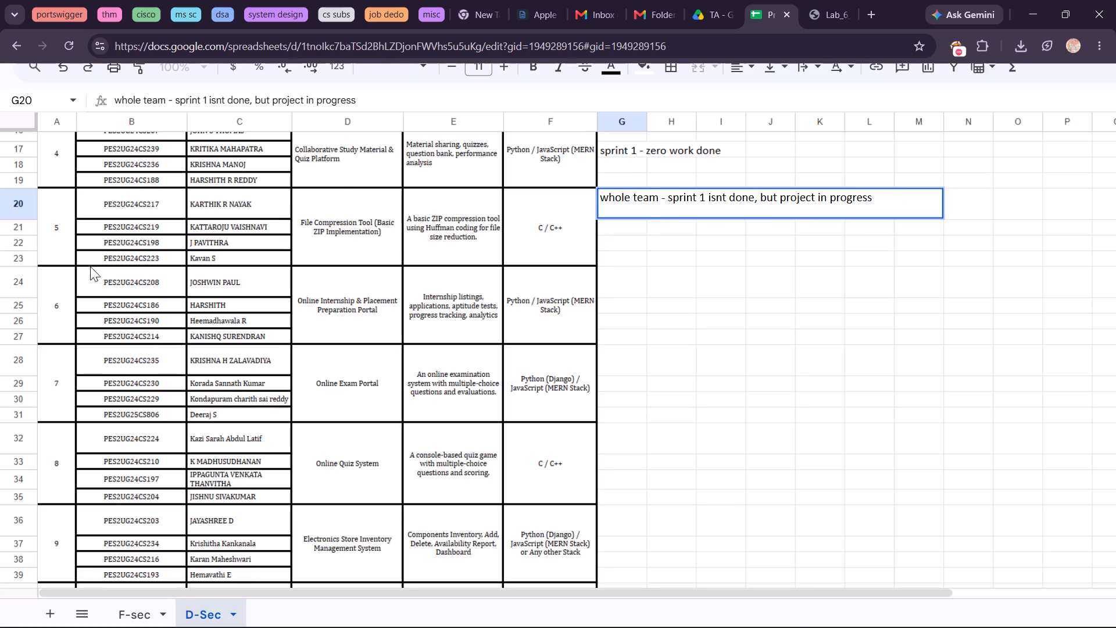
{"action": "left_click", "coordinate": [50, 319]}
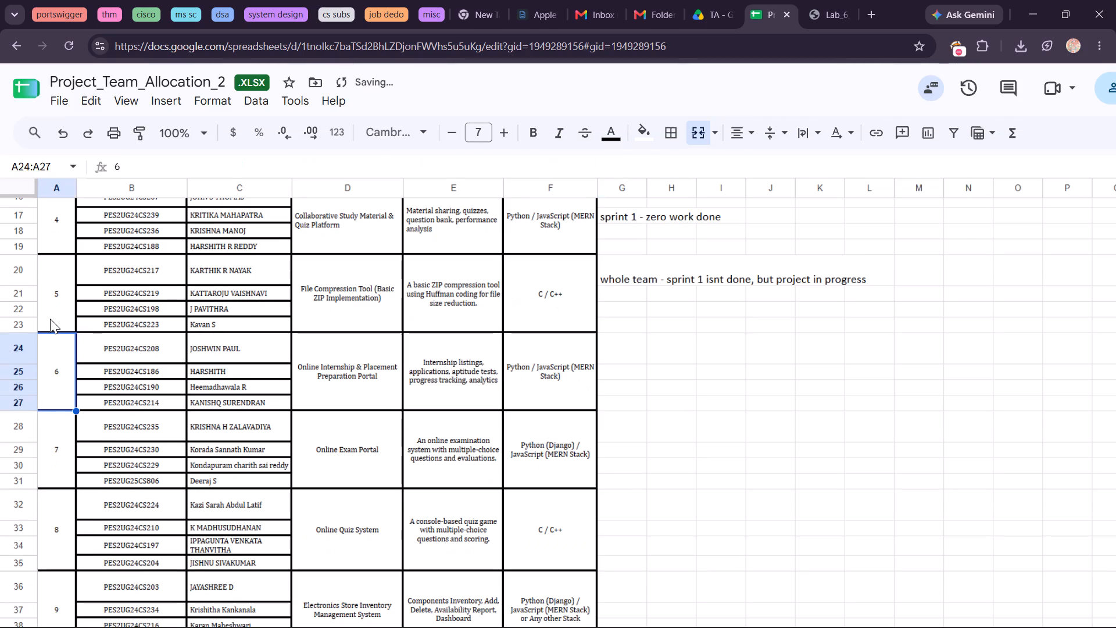
Examine team 6's Online Internship & Placement Preparation Portal allocation and the teams listed below it.
{"action": "scroll", "coordinate": [567, 353], "scroll_direction": "down", "scroll_amount": 1}
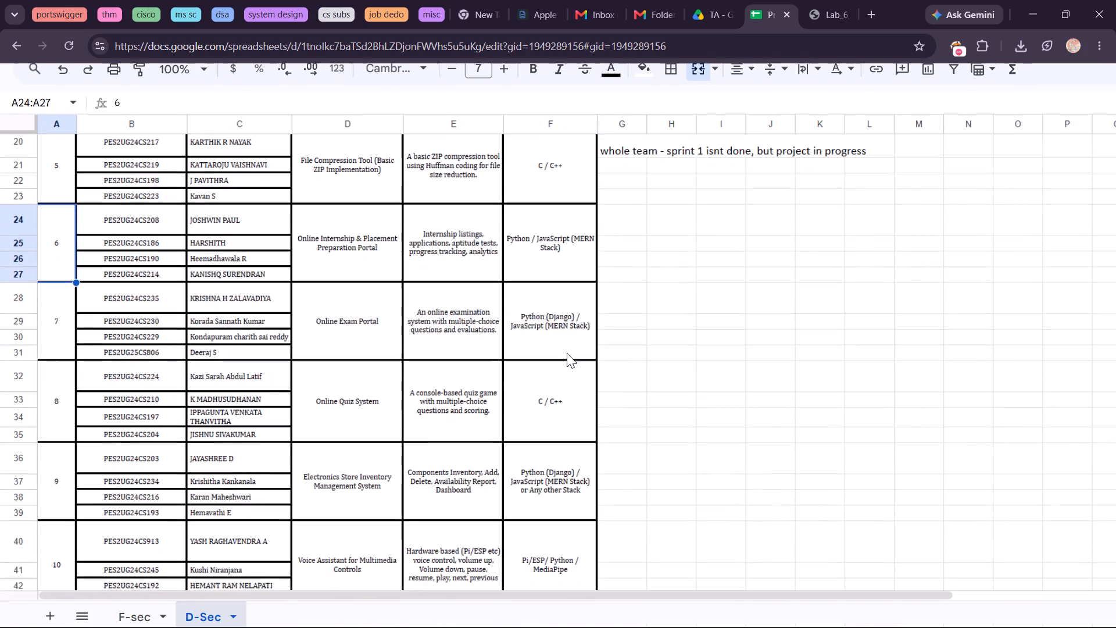
{"action": "scroll", "coordinate": [567, 353], "scroll_direction": "down", "scroll_amount": 1}
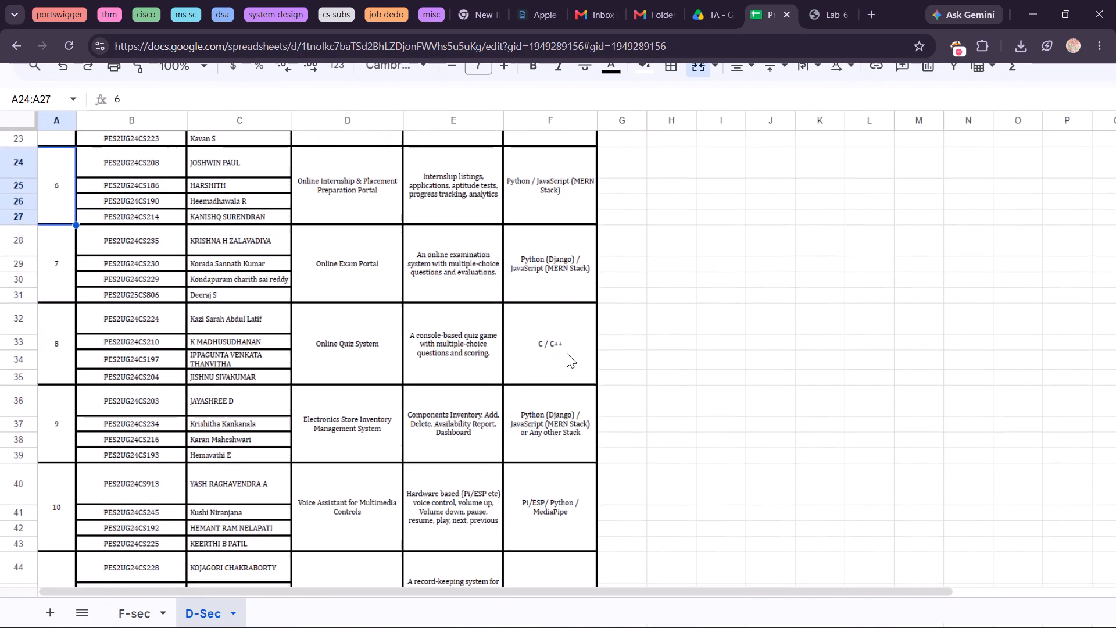
{"action": "scroll", "coordinate": [567, 353], "scroll_direction": "down", "scroll_amount": 1}
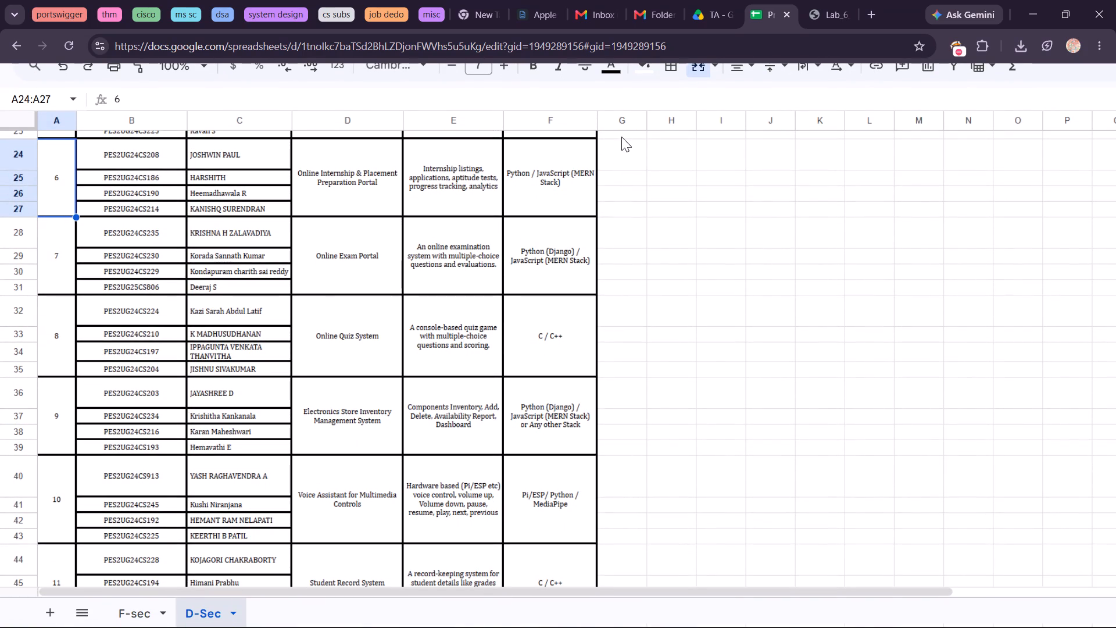
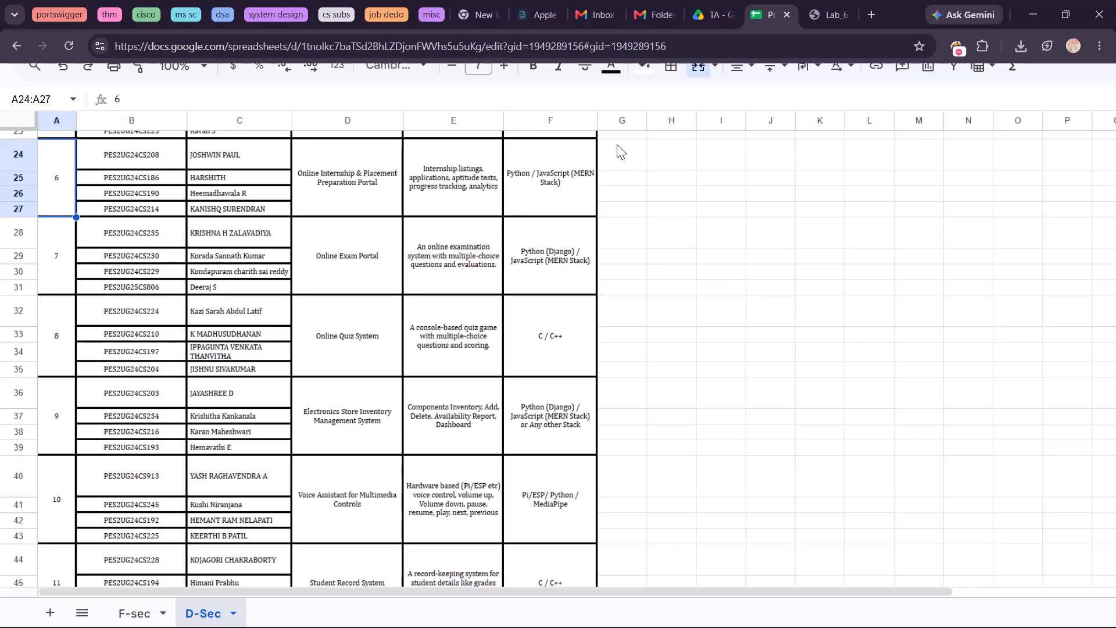
Enter the note "whole team - sprint 1 isnt done, but project in progress" in cell G24, beside team 6's Online Internship & Placement Preparation Portal row.
{"action": "left_click", "coordinate": [617, 144]}
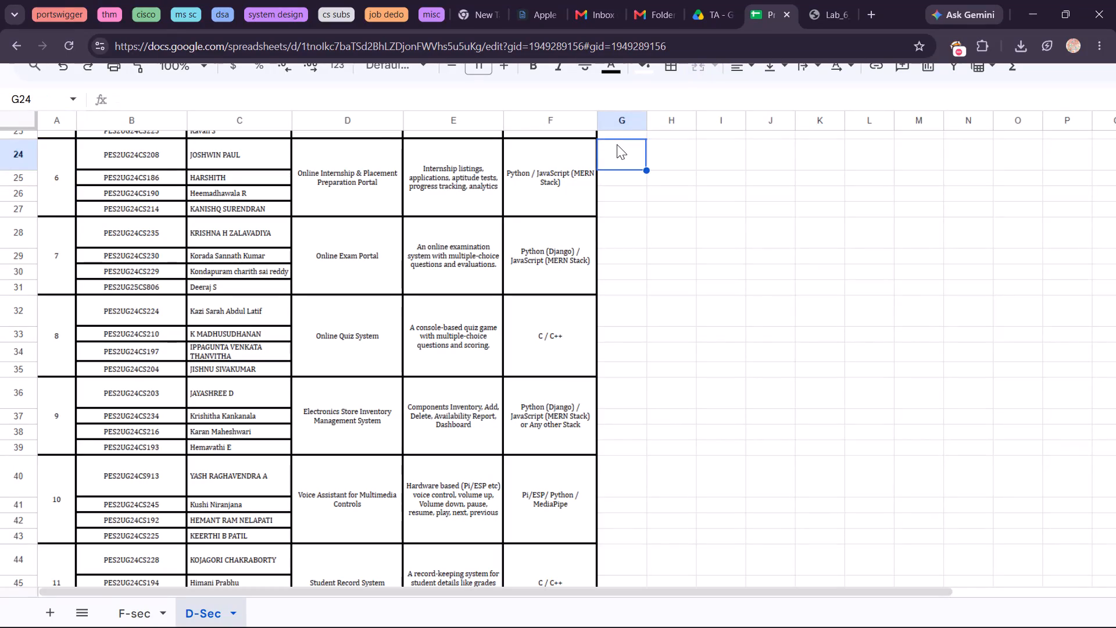
{"action": "type", "text": "whole team -"}
{"action": "key", "text": "space"}
{"action": "scroll", "coordinate": [701, 212], "scroll_direction": "up", "scroll_amount": 1}
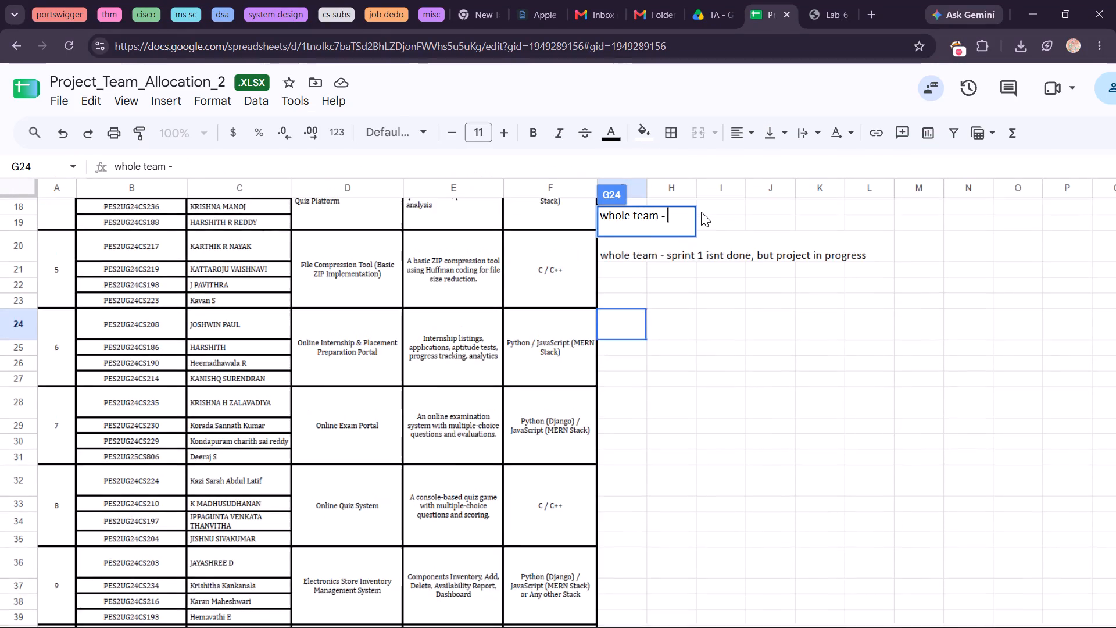
{"action": "scroll", "coordinate": [701, 212], "scroll_direction": "up", "scroll_amount": 1}
{"action": "type", "text": "sprin"}
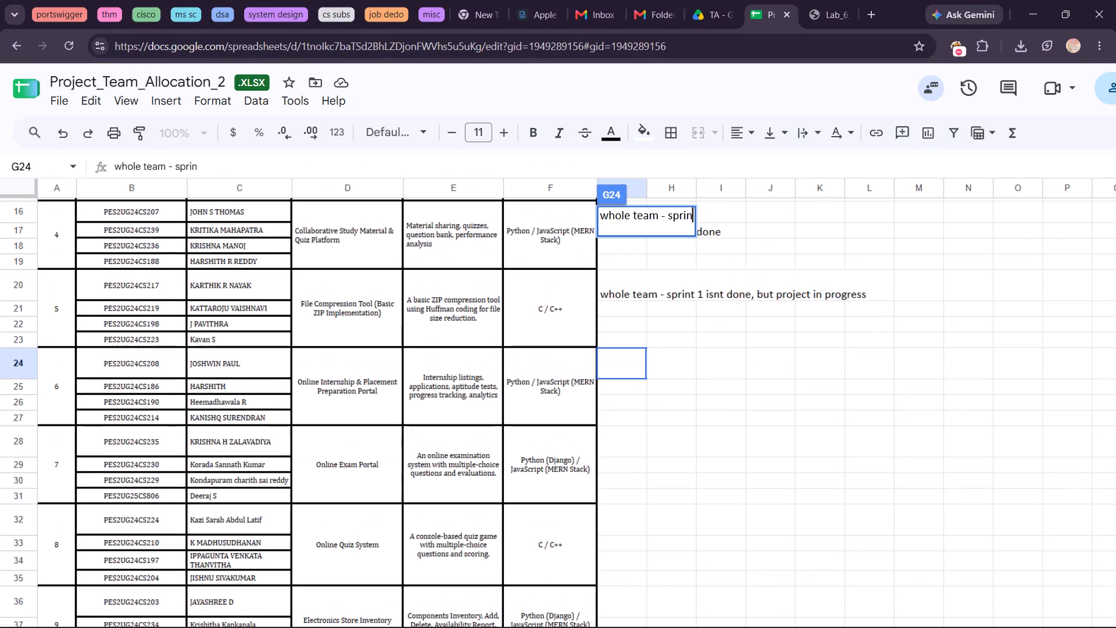
{"action": "type", "text": "t 1 isnt done, but project in progress"}
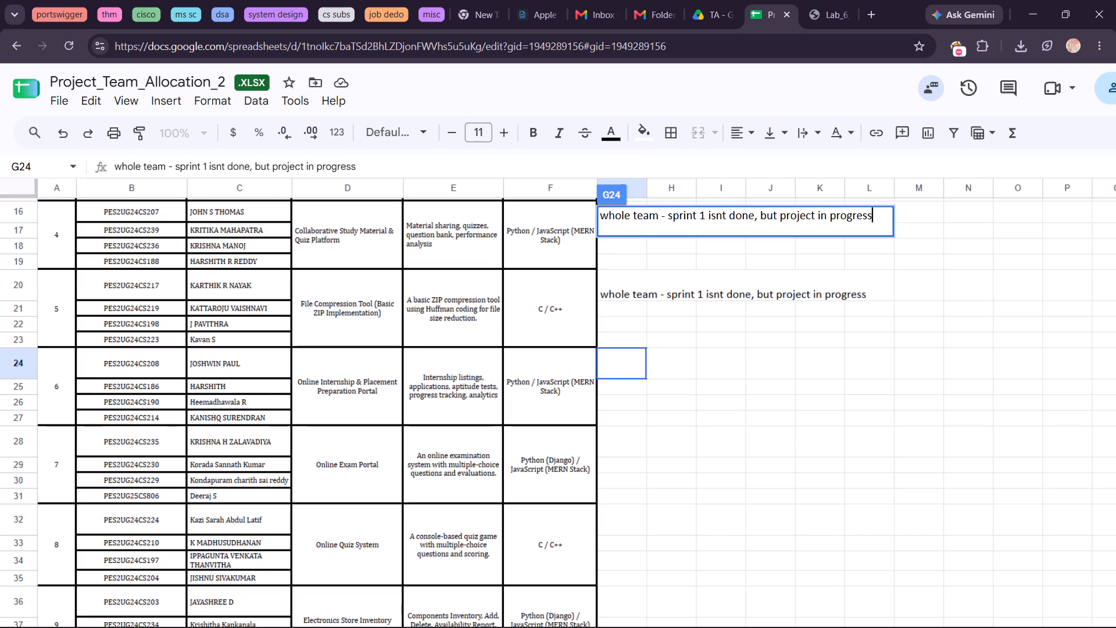
{"action": "left_click", "coordinate": [604, 435]}
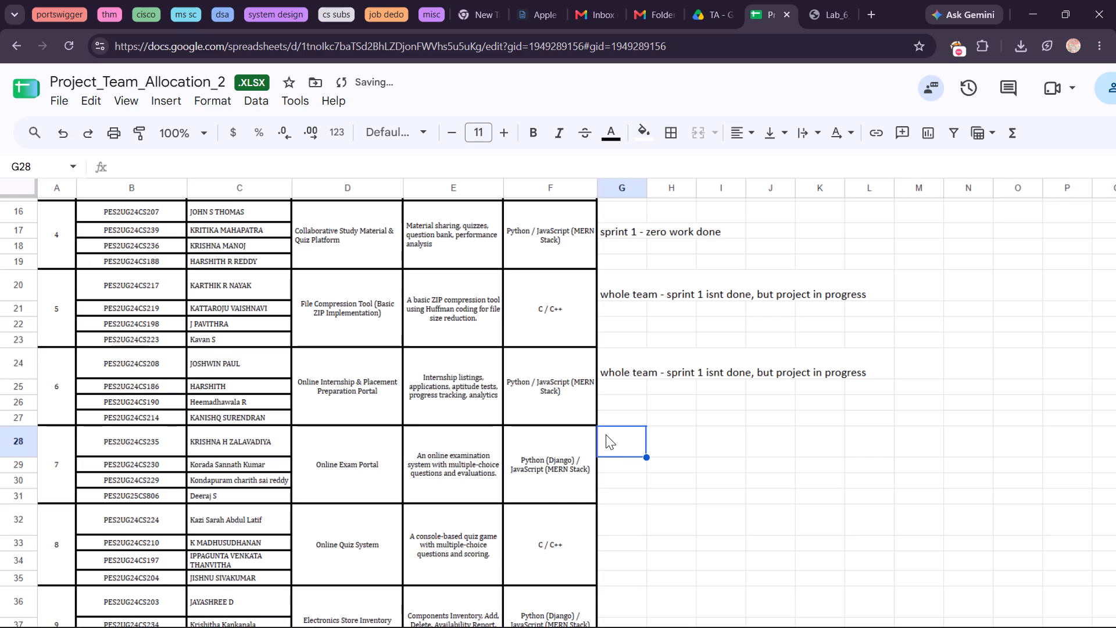
Examine team 7's Online Exam Portal allocation and the teams listed below it.
{"action": "scroll", "coordinate": [606, 434], "scroll_direction": "down", "scroll_amount": 2}
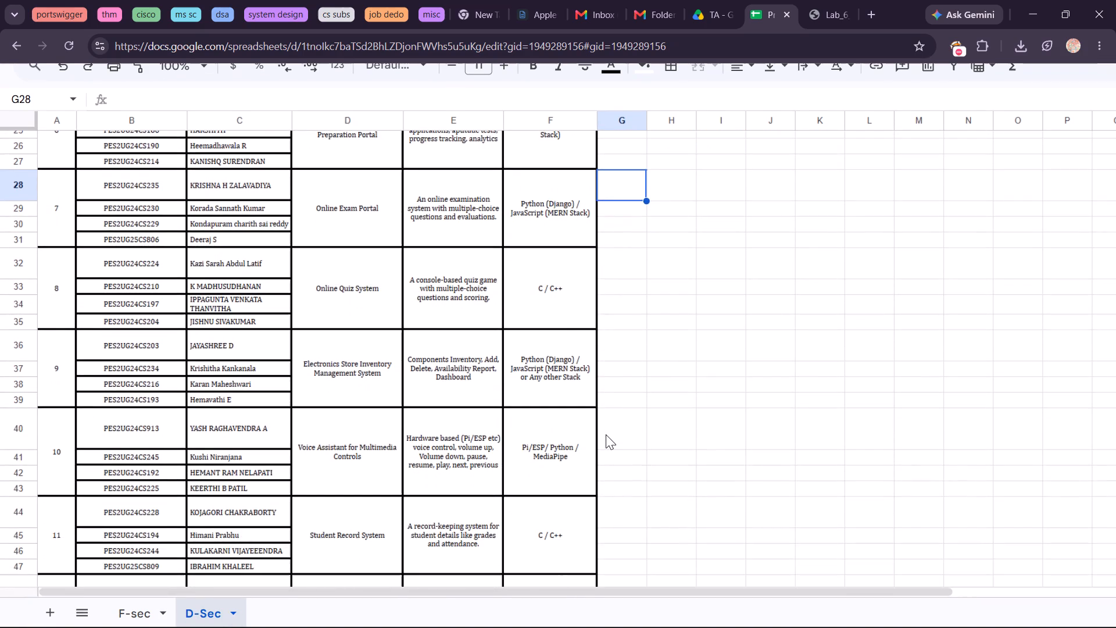
{"action": "scroll", "coordinate": [606, 434], "scroll_direction": "down", "scroll_amount": 2}
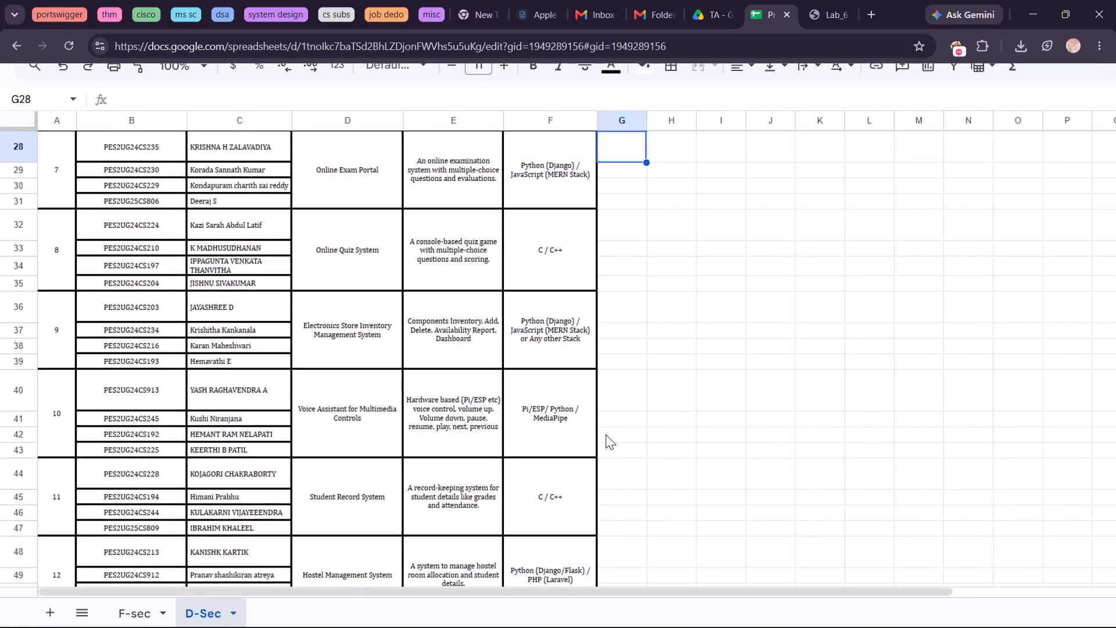
{"action": "scroll", "coordinate": [606, 434], "scroll_direction": "down", "scroll_amount": 1}
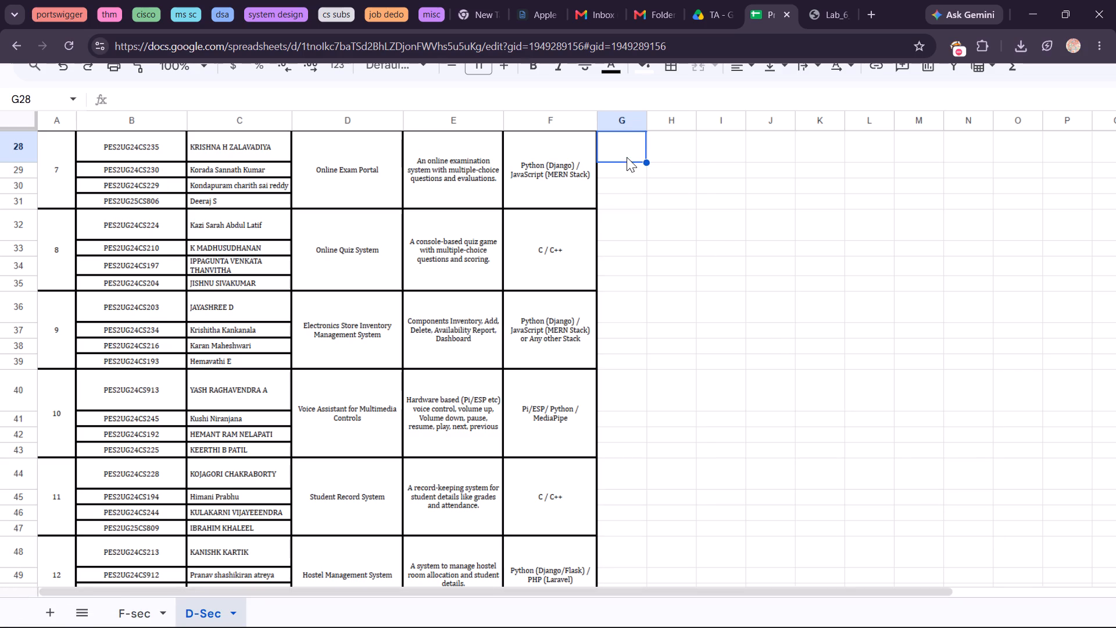
{"action": "scroll", "coordinate": [625, 160], "scroll_direction": "up", "scroll_amount": 1}
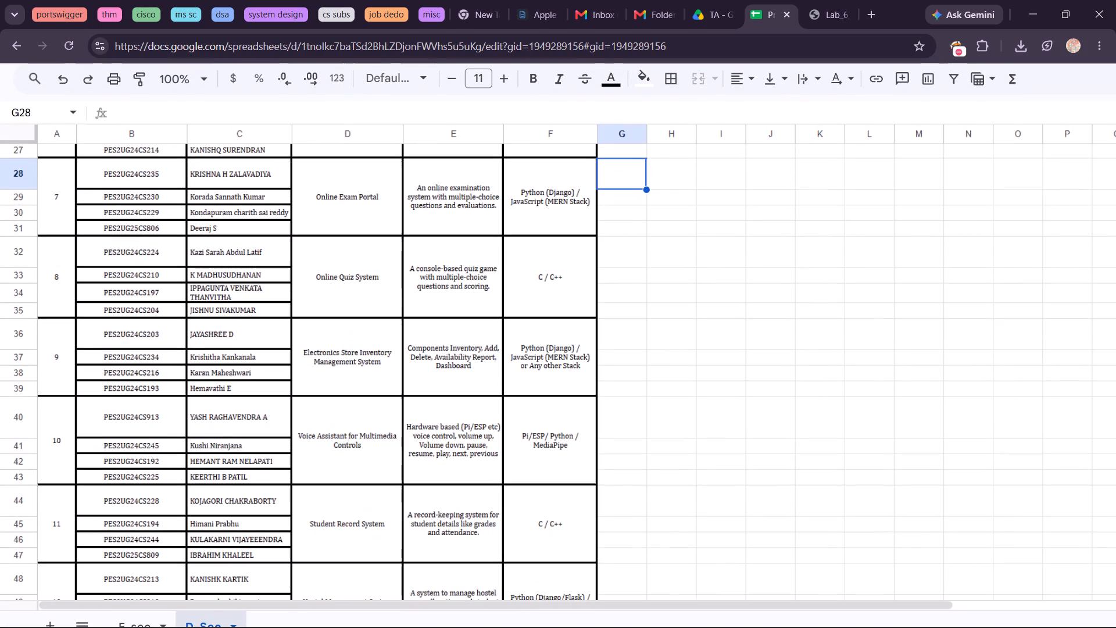
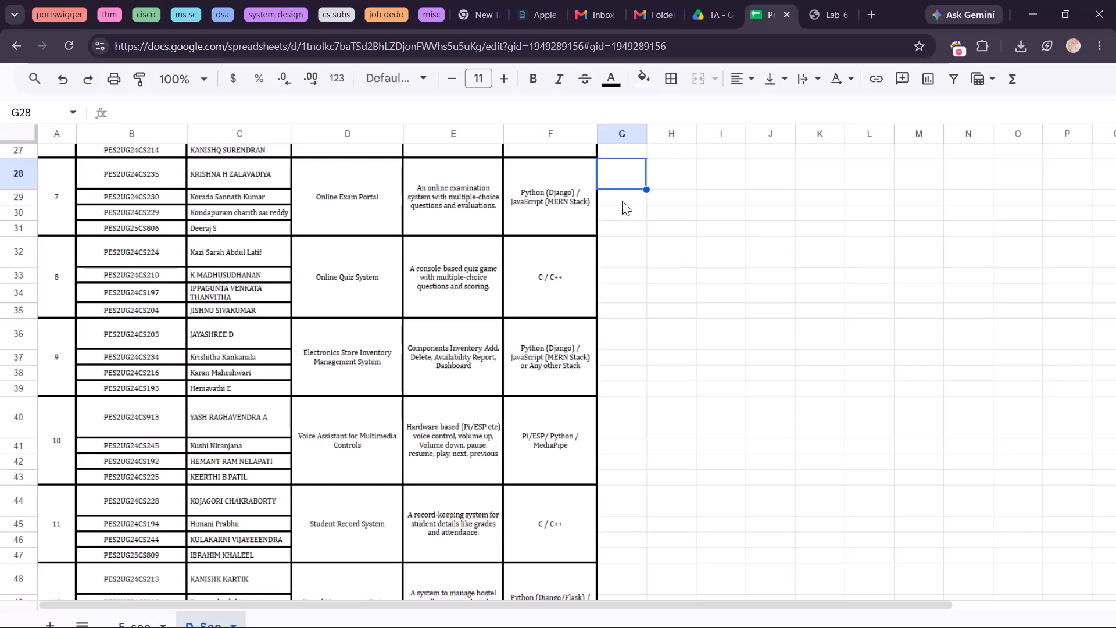
Select cell G29 beside team 7's Online Exam Portal allocation.
{"action": "left_click", "coordinate": [622, 201]}
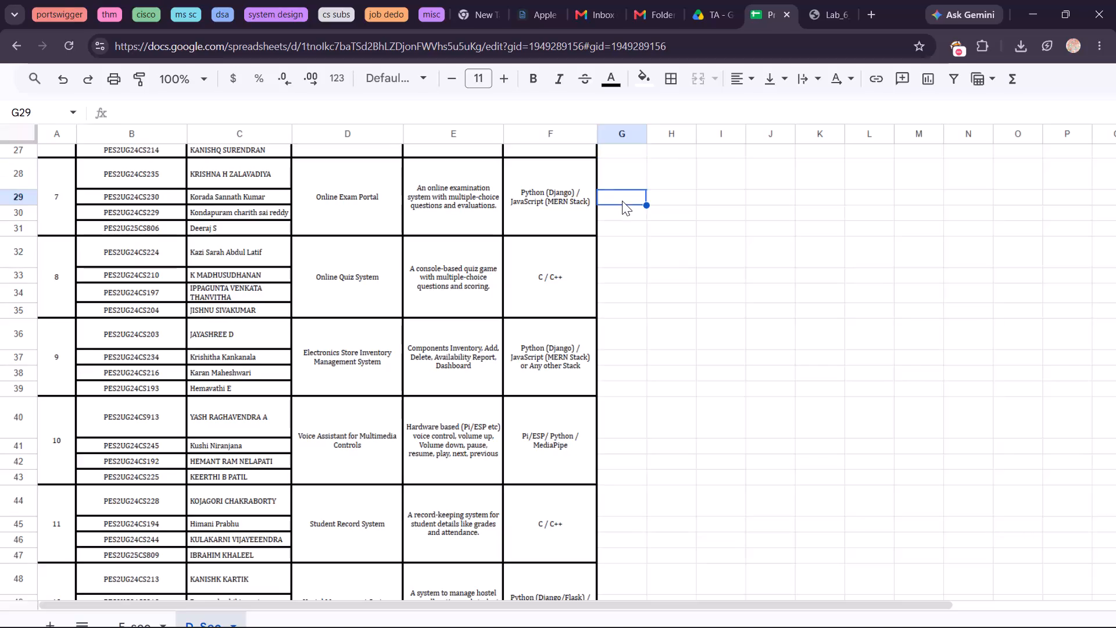
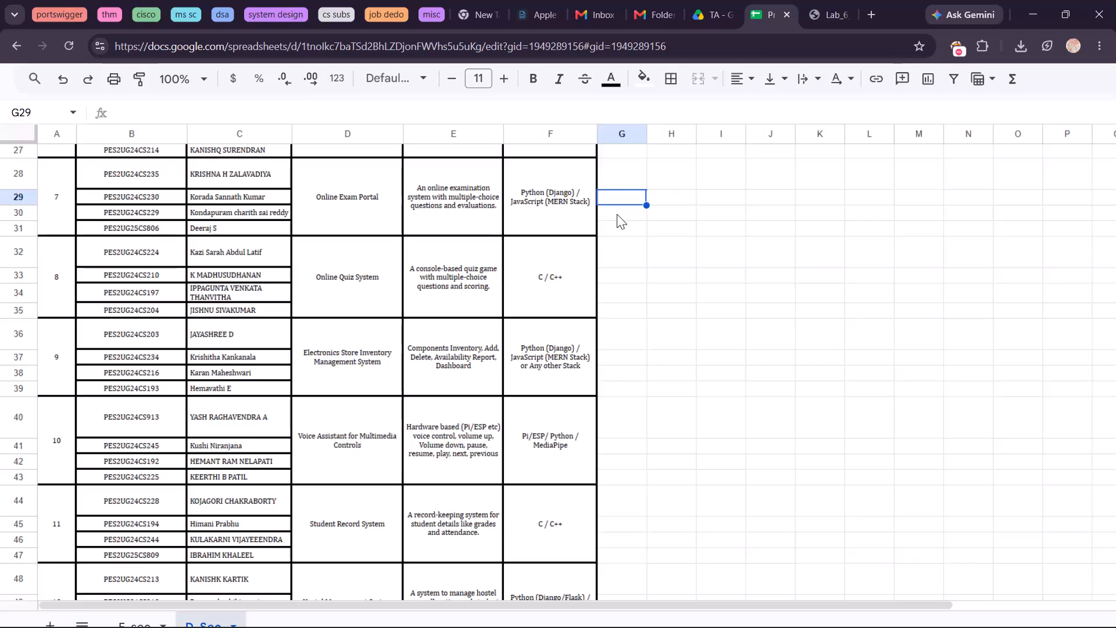
Select cell G30 beside team 7's Online Exam Portal allocation.
{"action": "left_click", "coordinate": [617, 214]}
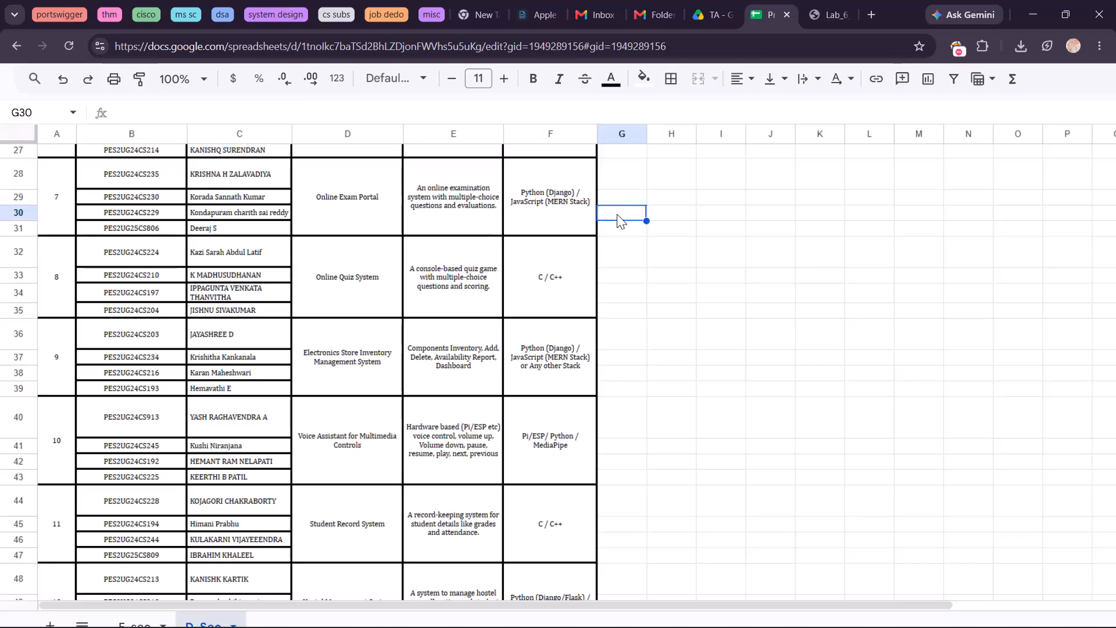
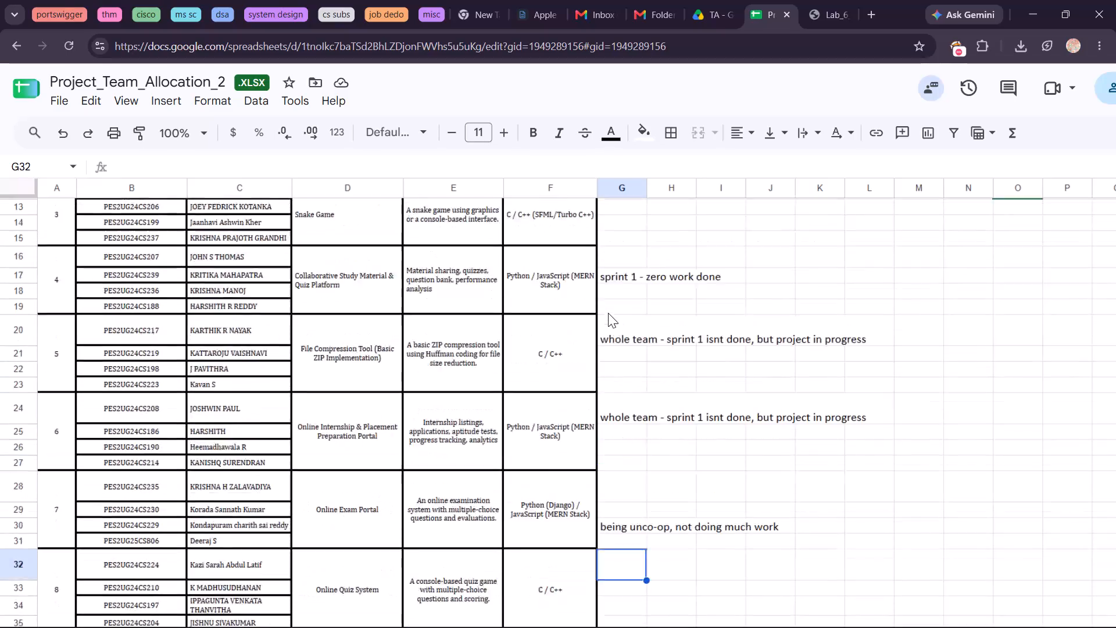
Review the D-Sec team allocations and the progress notes recorded beside teams 4 to 7.
{"action": "scroll", "coordinate": [608, 313], "scroll_direction": "up", "scroll_amount": 2}
{"action": "scroll", "coordinate": [608, 313], "scroll_direction": "down", "scroll_amount": 2}
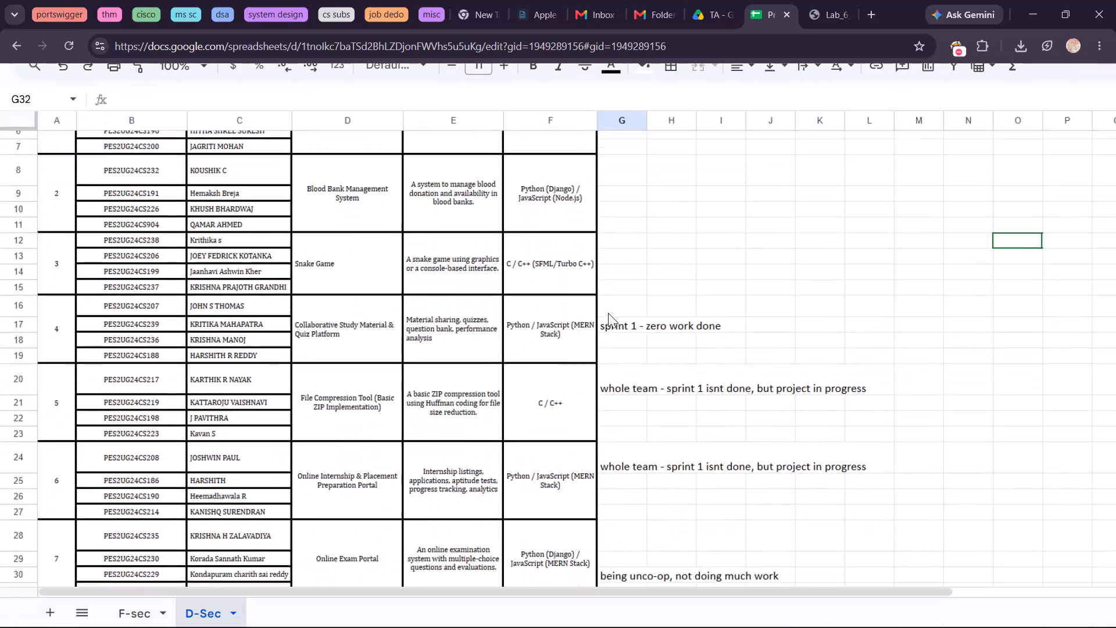
{"action": "scroll", "coordinate": [608, 313], "scroll_direction": "down", "scroll_amount": 3}
{"action": "scroll", "coordinate": [608, 313], "scroll_direction": "up", "scroll_amount": 1}
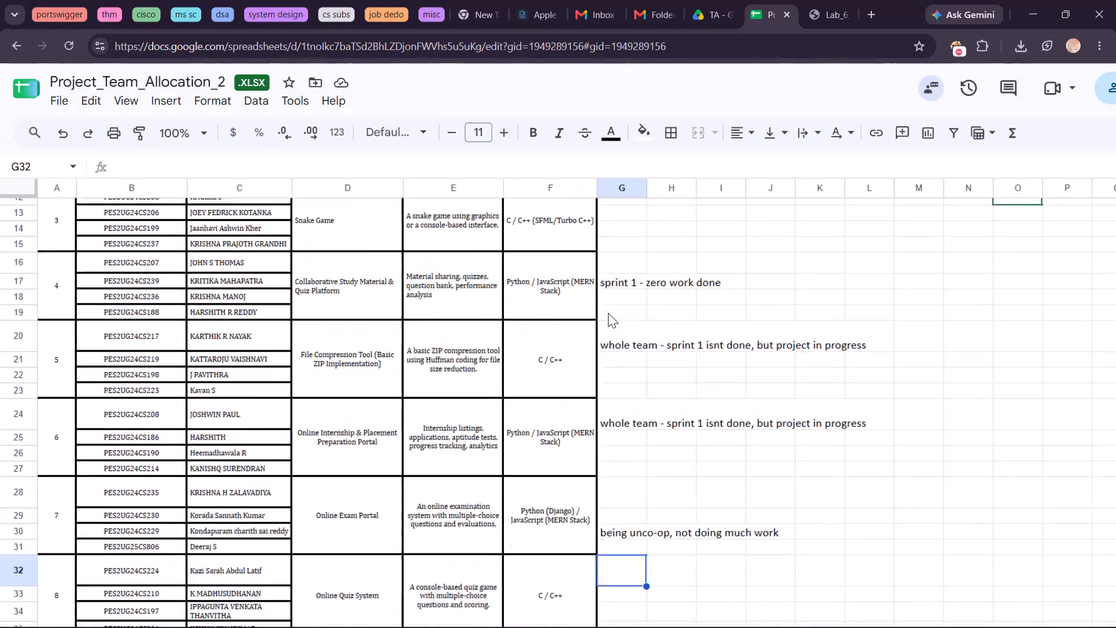
{"action": "scroll", "coordinate": [608, 313], "scroll_direction": "up", "scroll_amount": 2}
{"action": "scroll", "coordinate": [608, 313], "scroll_direction": "down", "scroll_amount": 1}
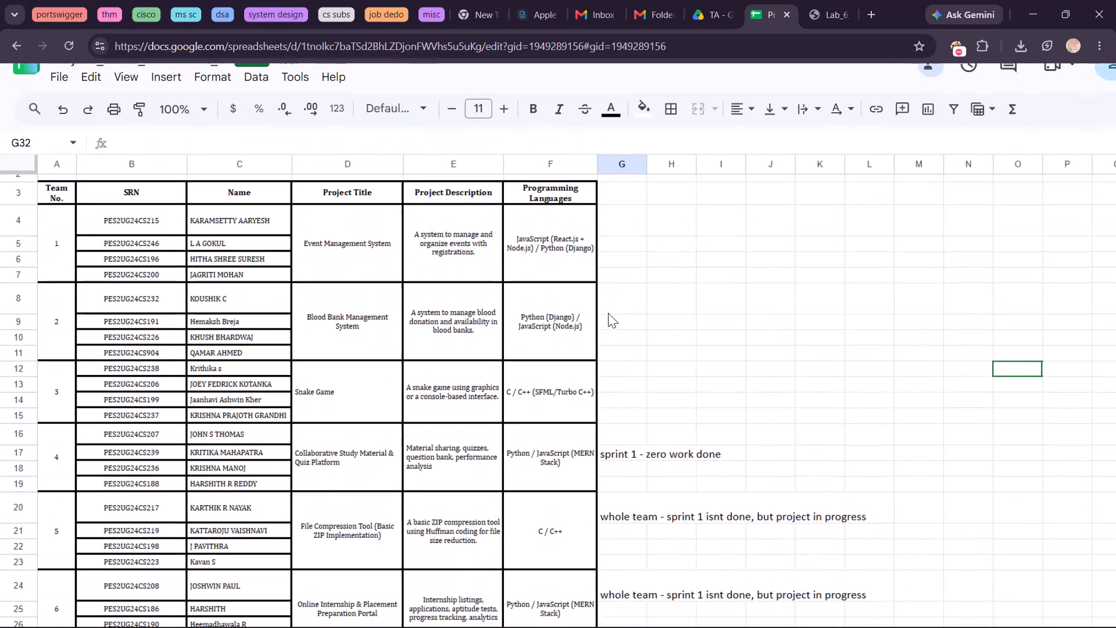
{"action": "scroll", "coordinate": [608, 313], "scroll_direction": "down", "scroll_amount": 2}
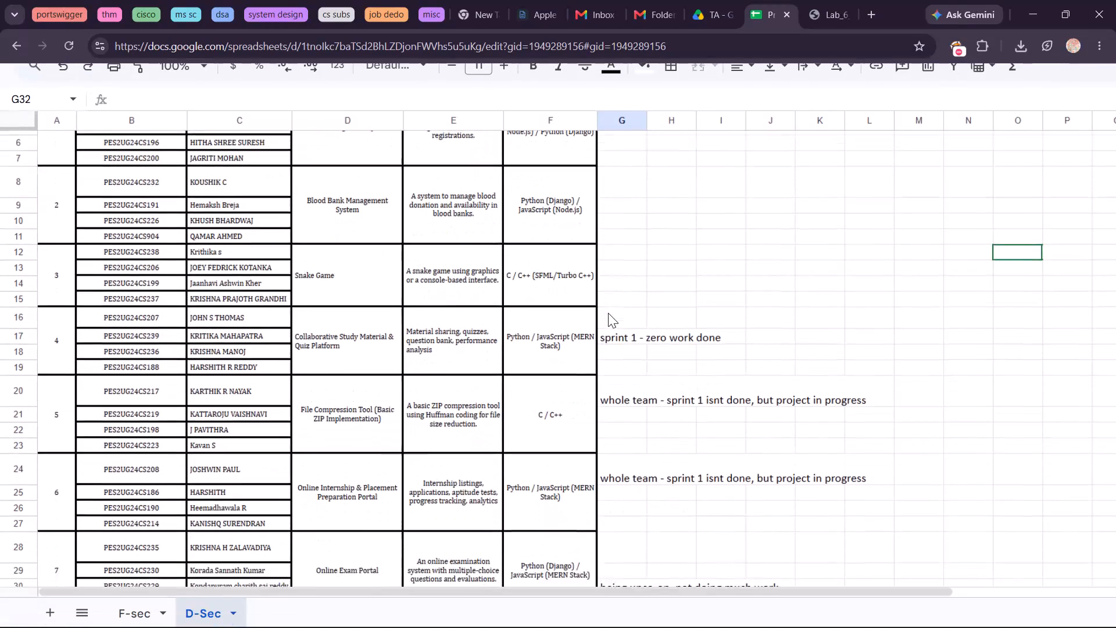
{"action": "scroll", "coordinate": [608, 313], "scroll_direction": "down", "scroll_amount": 3}
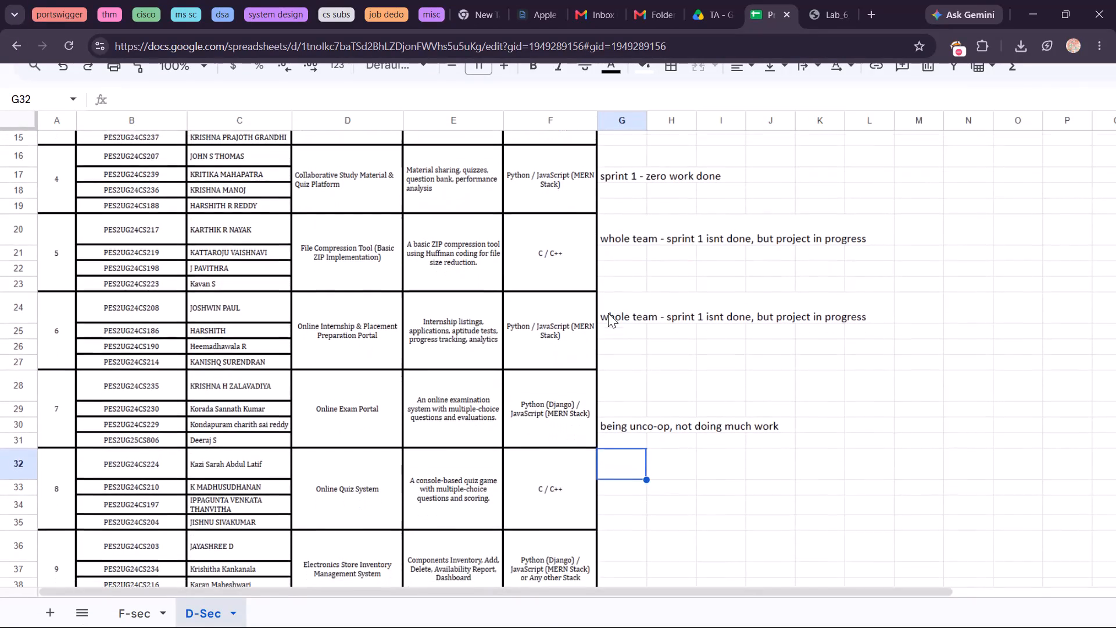
{"action": "scroll", "coordinate": [608, 313], "scroll_direction": "down", "scroll_amount": 2}
{"action": "scroll", "coordinate": [608, 313], "scroll_direction": "up", "scroll_amount": 1}
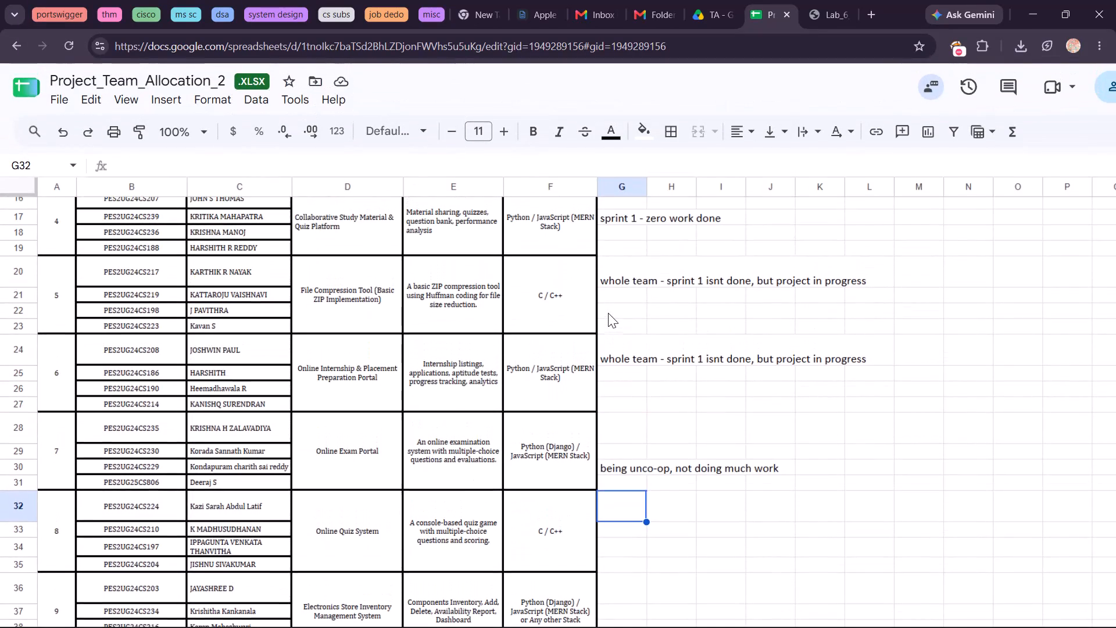
{"action": "scroll", "coordinate": [608, 313], "scroll_direction": "up", "scroll_amount": 1}
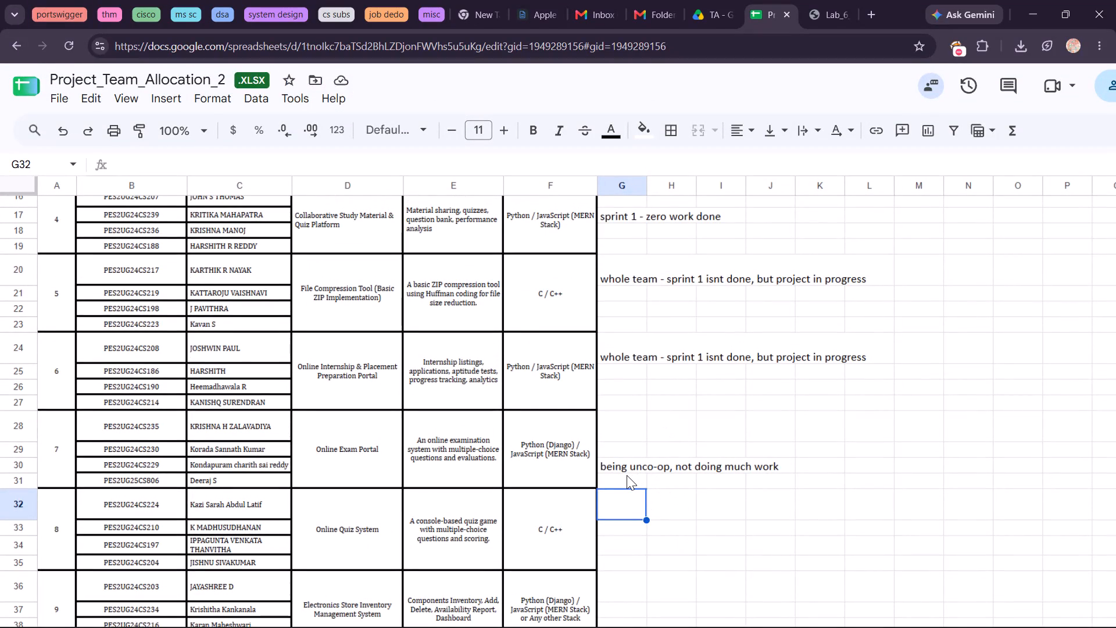
{"action": "scroll", "coordinate": [627, 475], "scroll_direction": "up", "scroll_amount": 1}
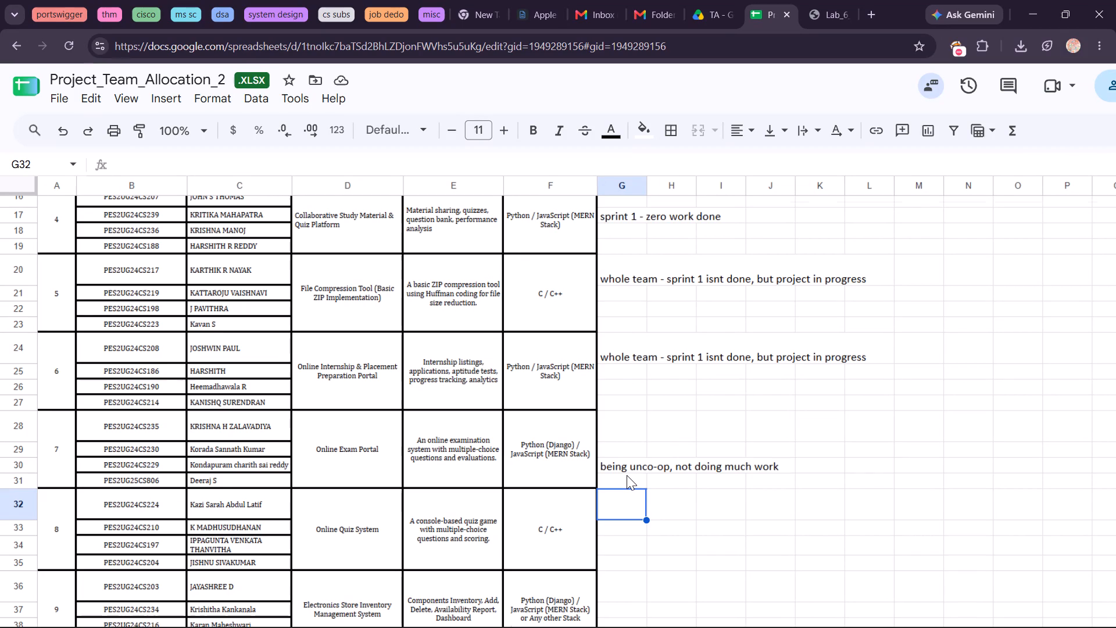
{"action": "scroll", "coordinate": [627, 475], "scroll_direction": "up", "scroll_amount": 1}
{"action": "scroll", "coordinate": [627, 475], "scroll_direction": "down", "scroll_amount": 1}
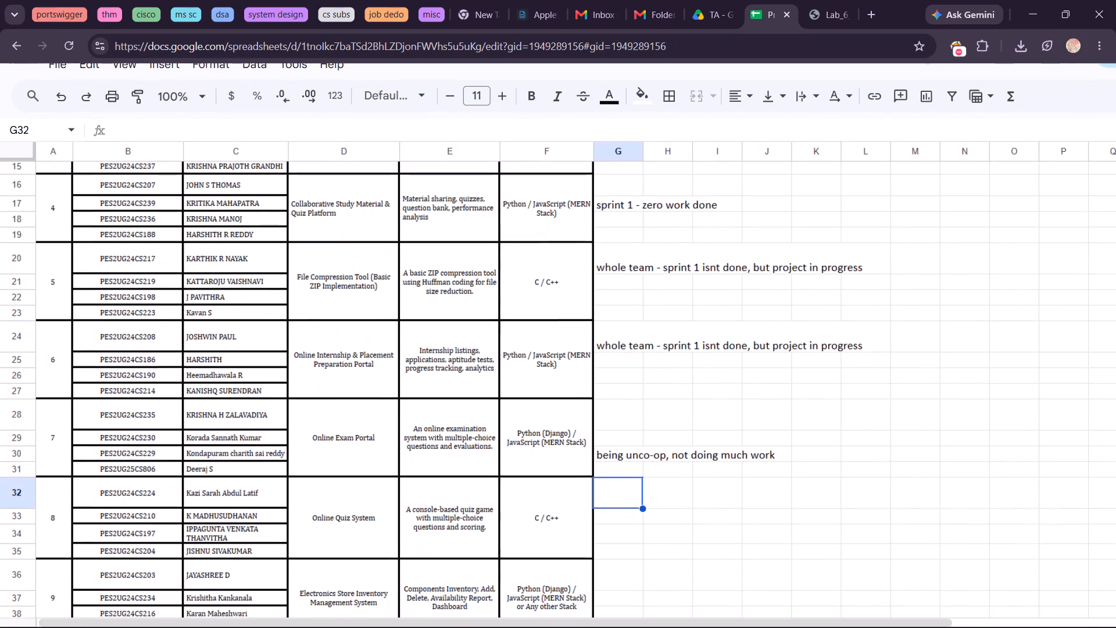
{"action": "scroll", "coordinate": [627, 475], "scroll_direction": "down", "scroll_amount": 1}
Prefix team 7's note in cell G30 with "sprint 1 - ", keeping the text "being unco-op, not doing much work".
{"action": "left_click", "coordinate": [602, 448]}
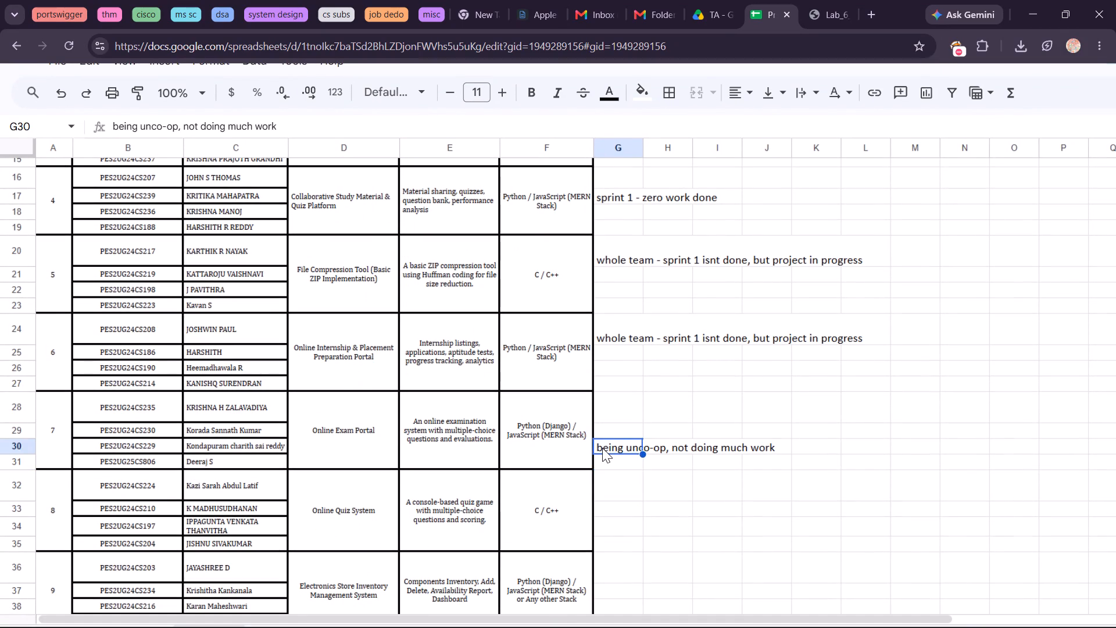
{"action": "key", "text": "Left"}
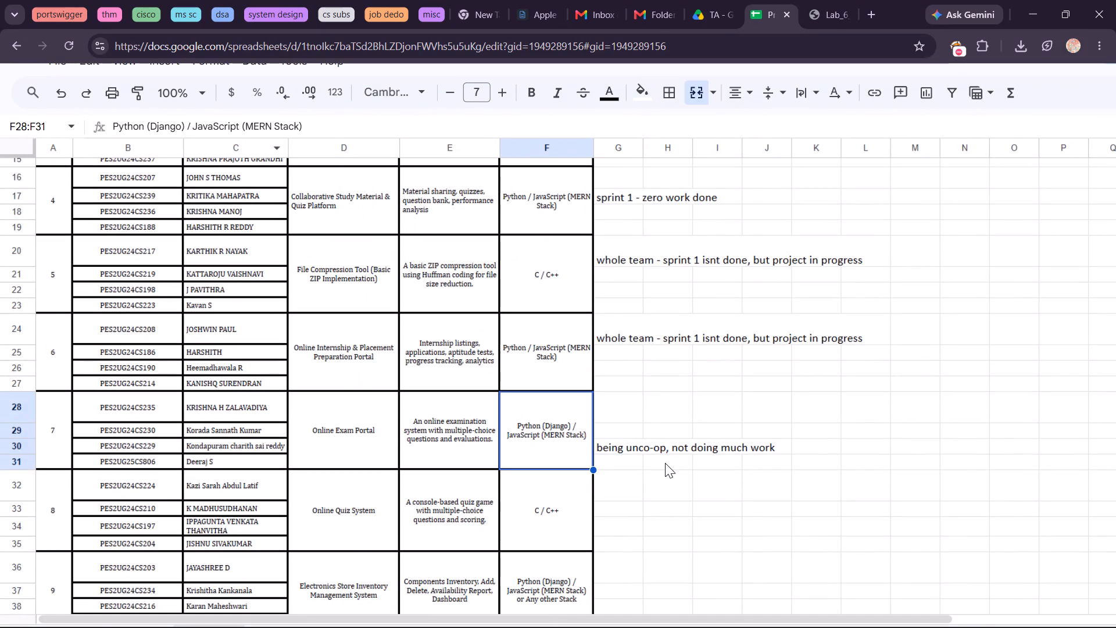
{"action": "left_click", "coordinate": [656, 448]}
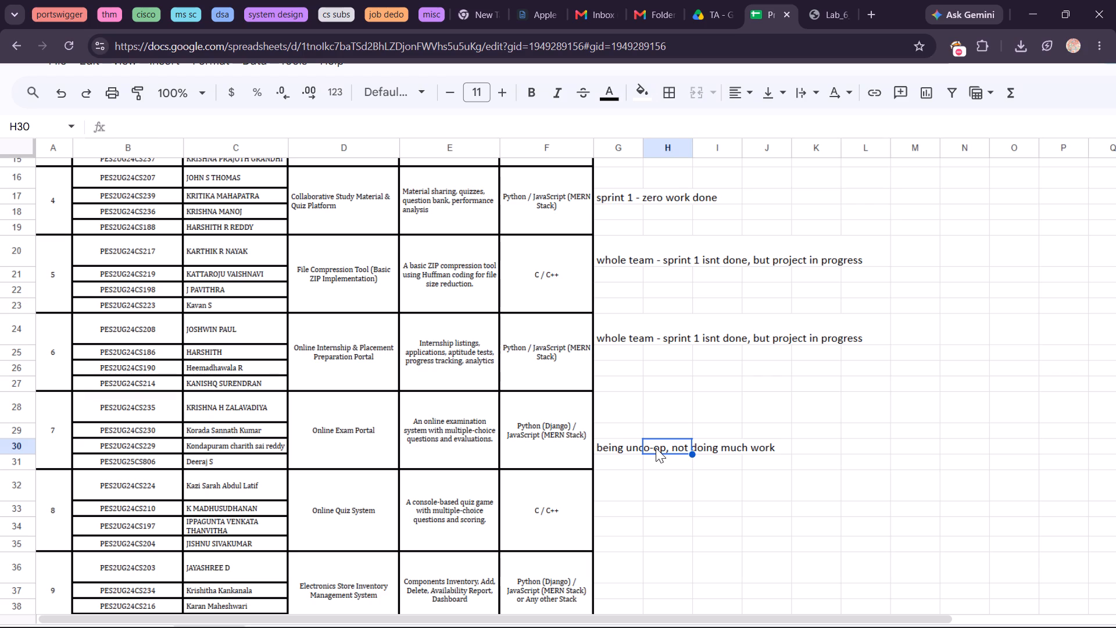
{"action": "scroll", "coordinate": [656, 448], "scroll_direction": "down", "scroll_amount": 3}
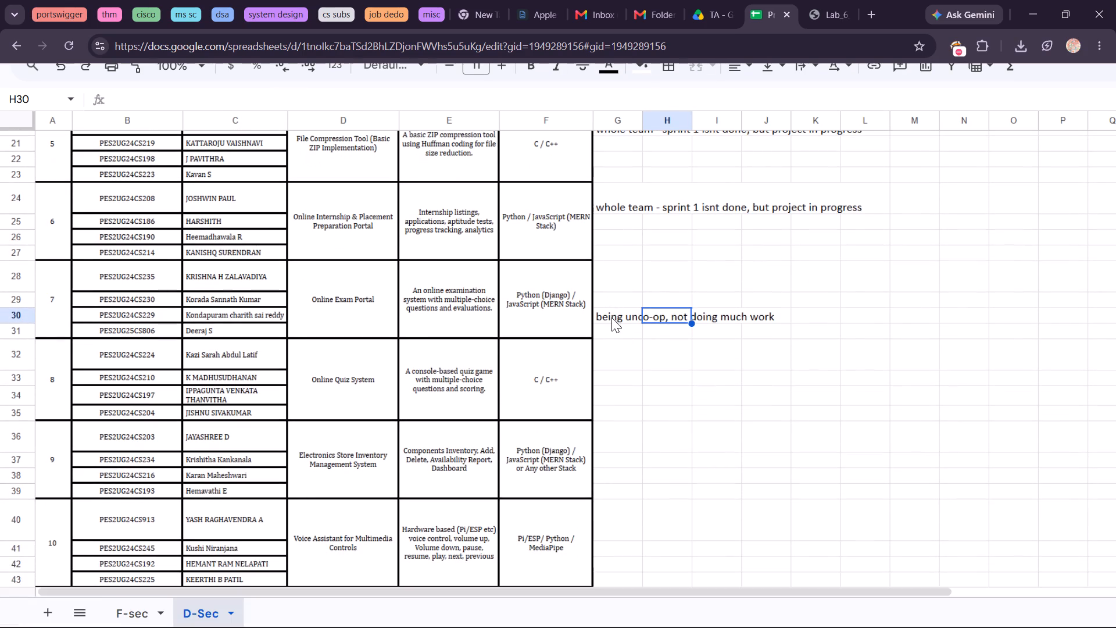
{"action": "left_click", "coordinate": [611, 319]}
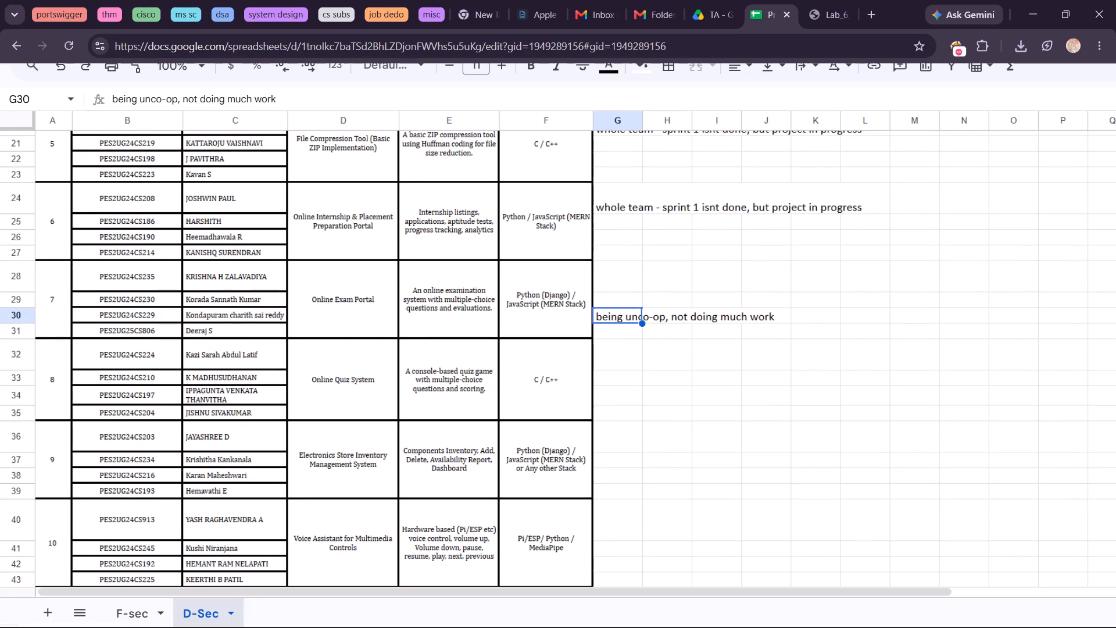
{"action": "left_click", "coordinate": [112, 96]}
{"action": "type", "text": "sprint 1"}
{"action": "key", "text": "space"}
{"action": "type", "text": "-"}
{"action": "key", "text": "space"}
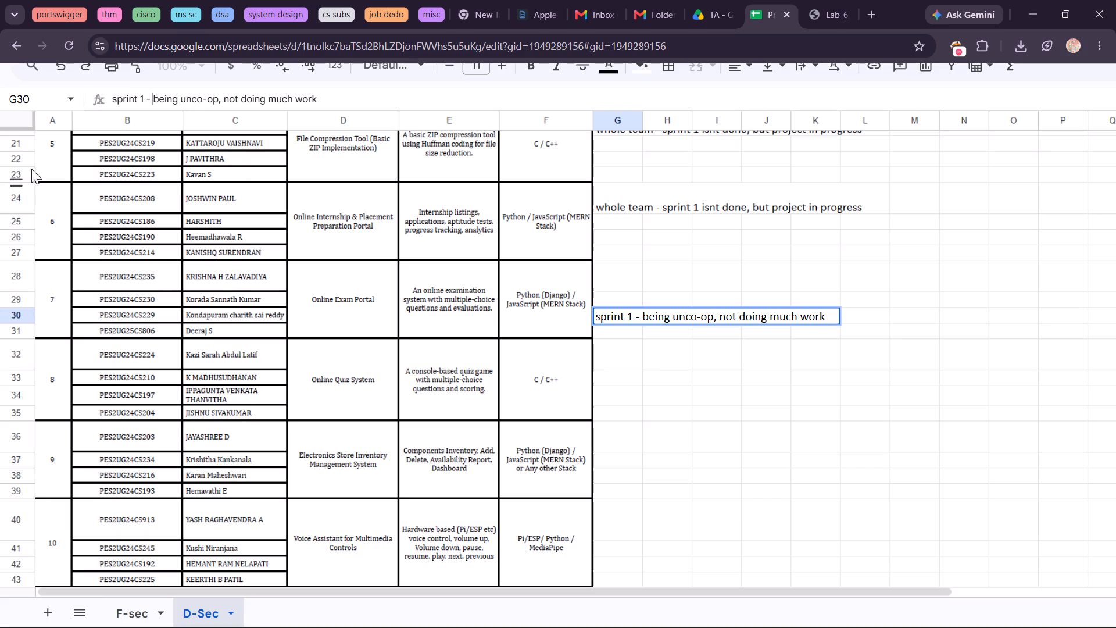
{"action": "left_click", "coordinate": [632, 354]}
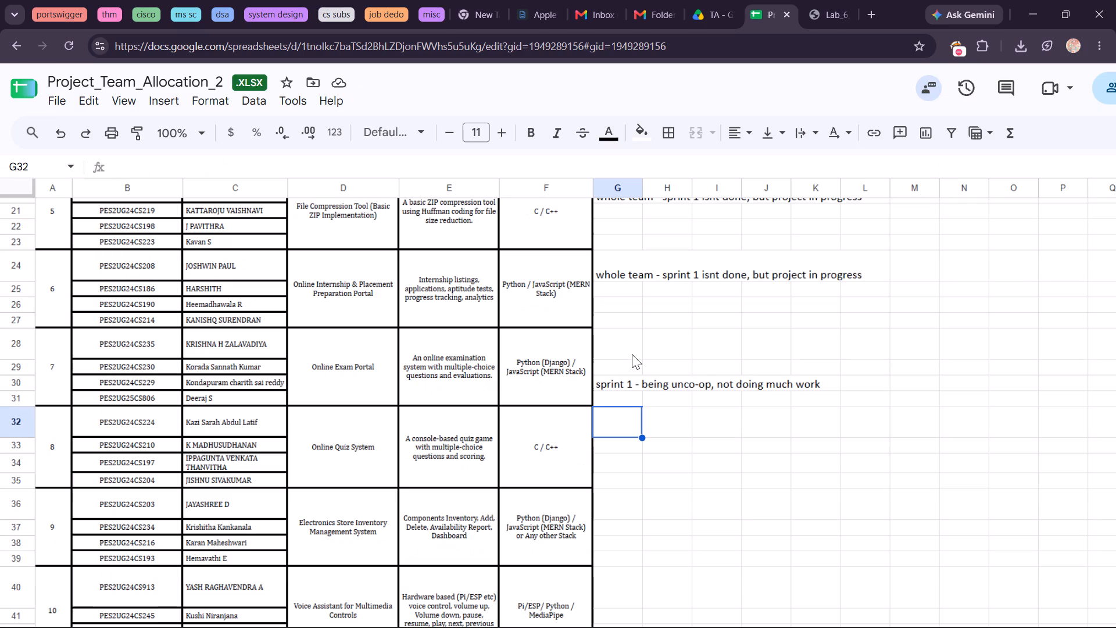
Examine the project allocations of teams 8 to 12 in the D-Sec sheet.
{"action": "scroll", "coordinate": [632, 354], "scroll_direction": "down", "scroll_amount": 1}
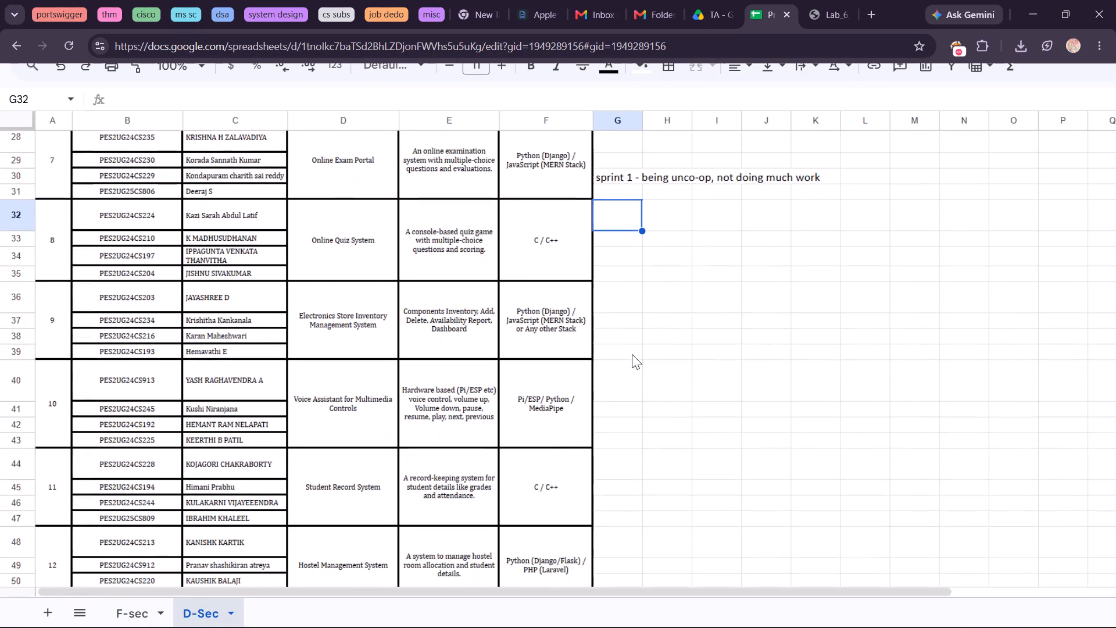
{"action": "scroll", "coordinate": [632, 354], "scroll_direction": "down", "scroll_amount": 2}
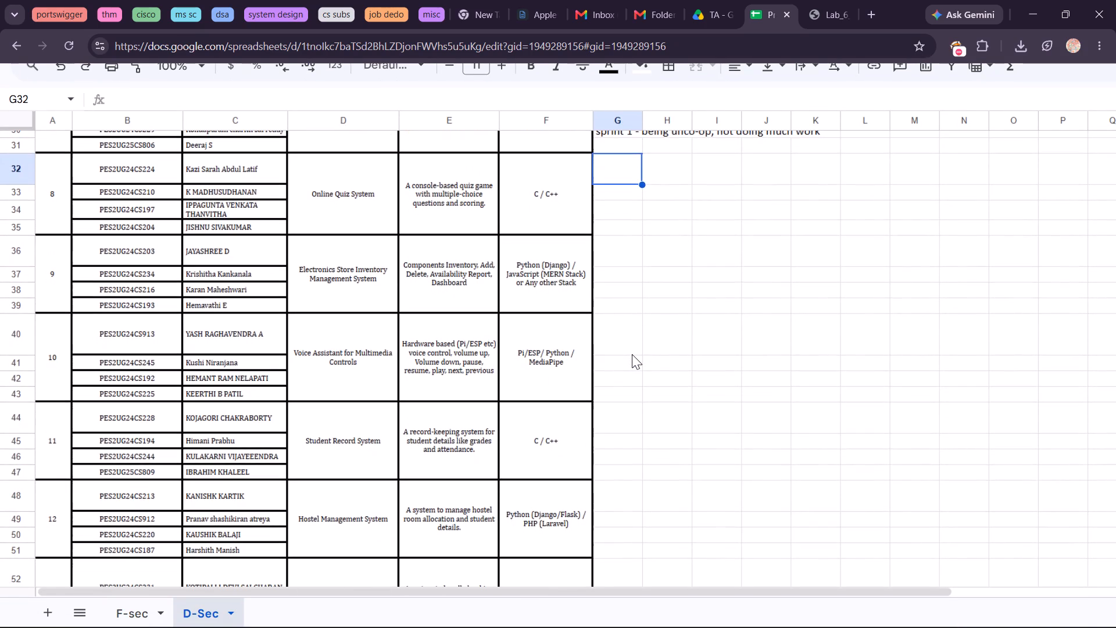
{"action": "scroll", "coordinate": [632, 354], "scroll_direction": "down", "scroll_amount": 1}
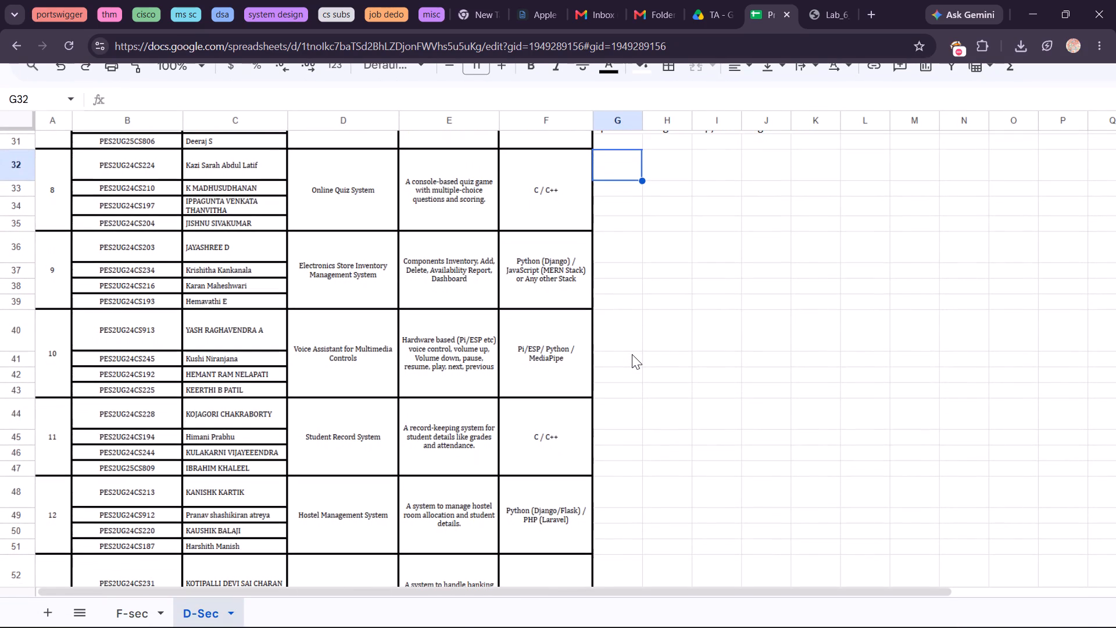
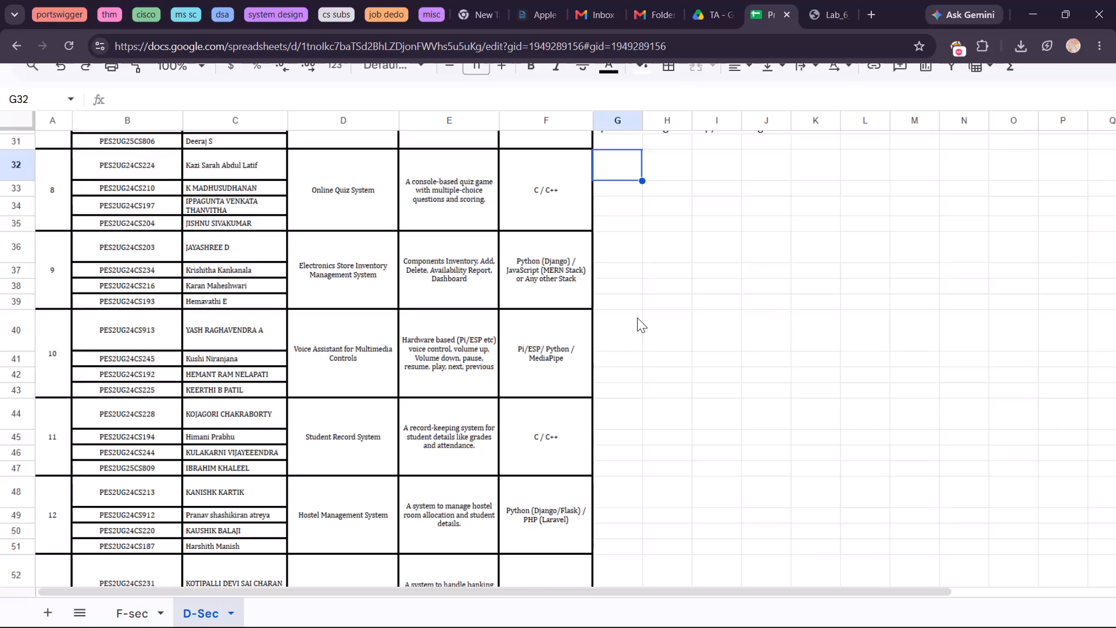
Enter team 8's progress note in cell G32 as "whole team - sprint 1 isnt done, but project in progress".
{"action": "type", "text": "whole tam -"}
{"action": "key", "text": "space"}
{"action": "key", "text": "BackSpace"}
{"action": "key", "text": "BackSpace"}
{"action": "key", "text": "BackSpace"}
{"action": "key", "text": "BackSpace"}
{"action": "key", "text": "BackSpace"}
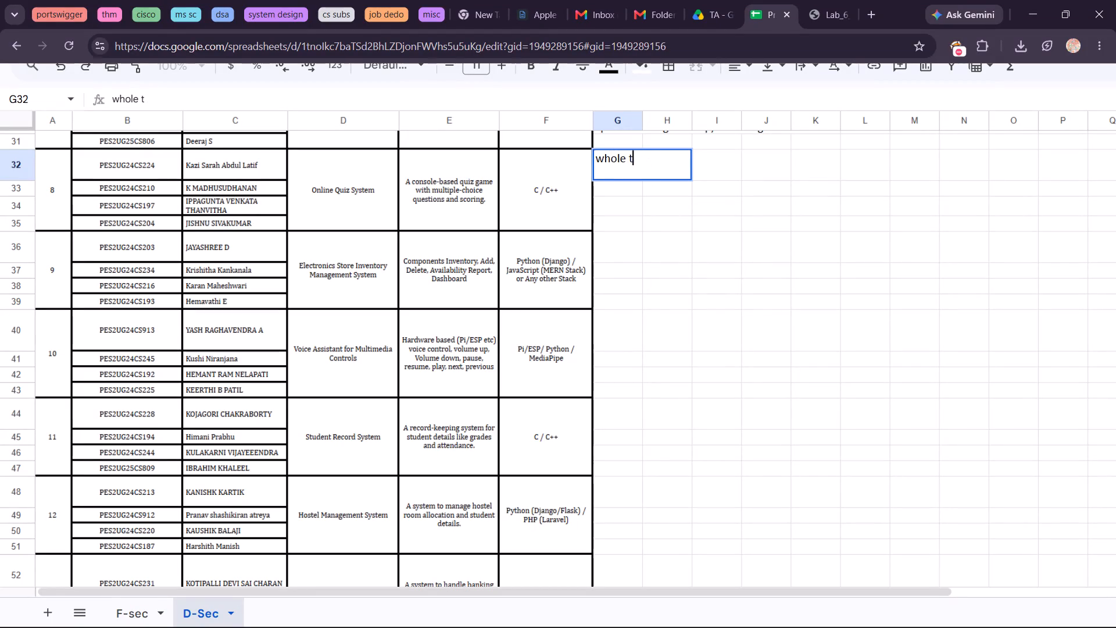
{"action": "type", "text": "eam - sprint 1 isnt done, but pro"}
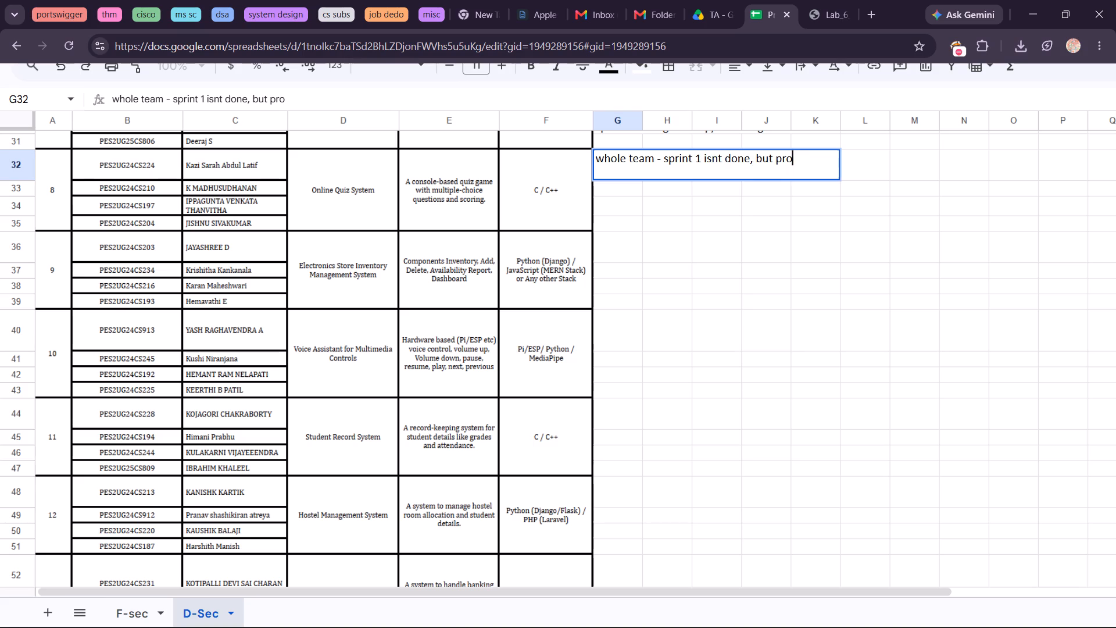
{"action": "type", "text": "ject in progress"}
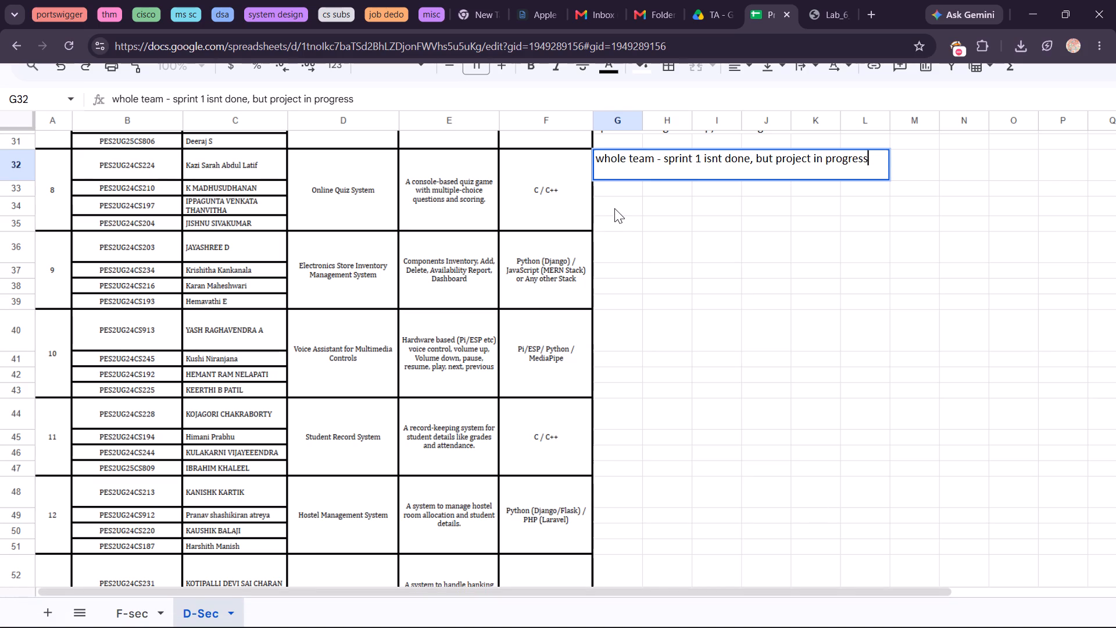
Open the Windows shut down or sign out options.
{"action": "key", "text": "super+x"}
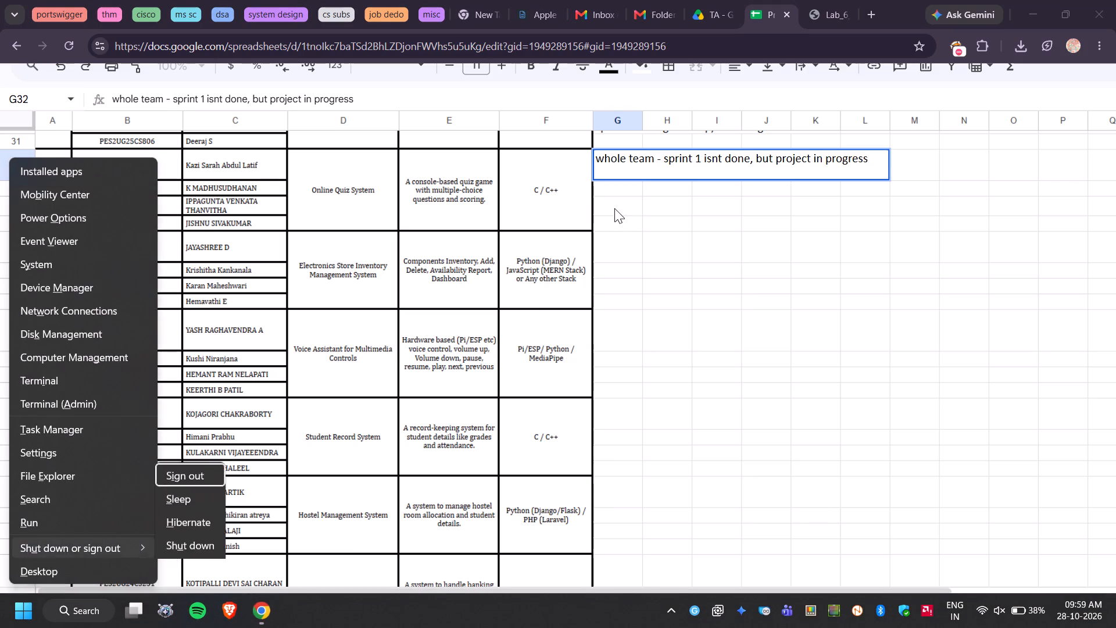